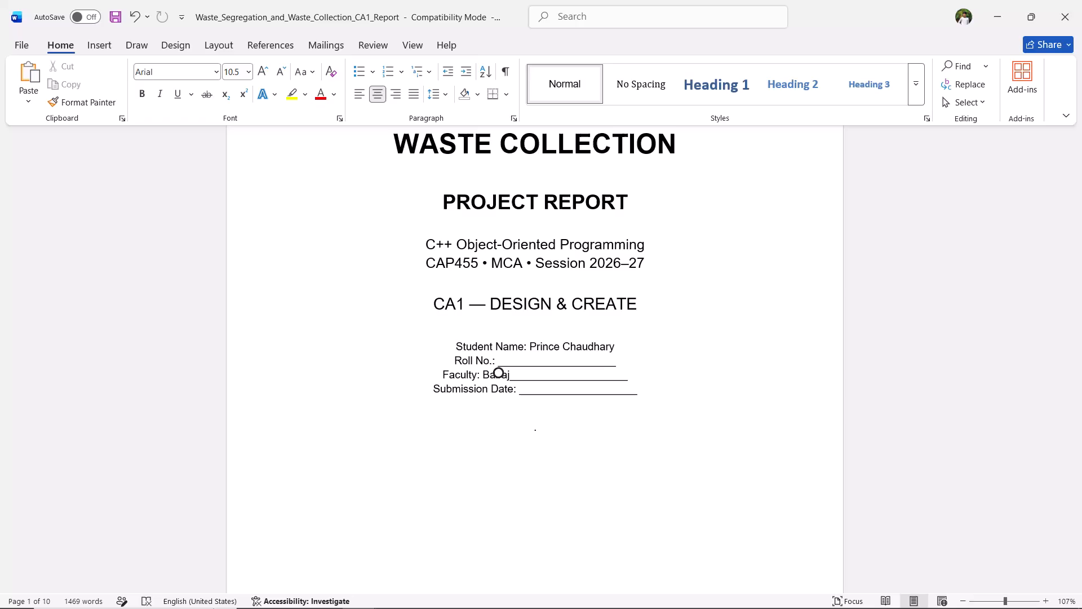
# Enter the faculty member's full name with the title "Dr." on the cover page's Roll No. line, before the blank underline.
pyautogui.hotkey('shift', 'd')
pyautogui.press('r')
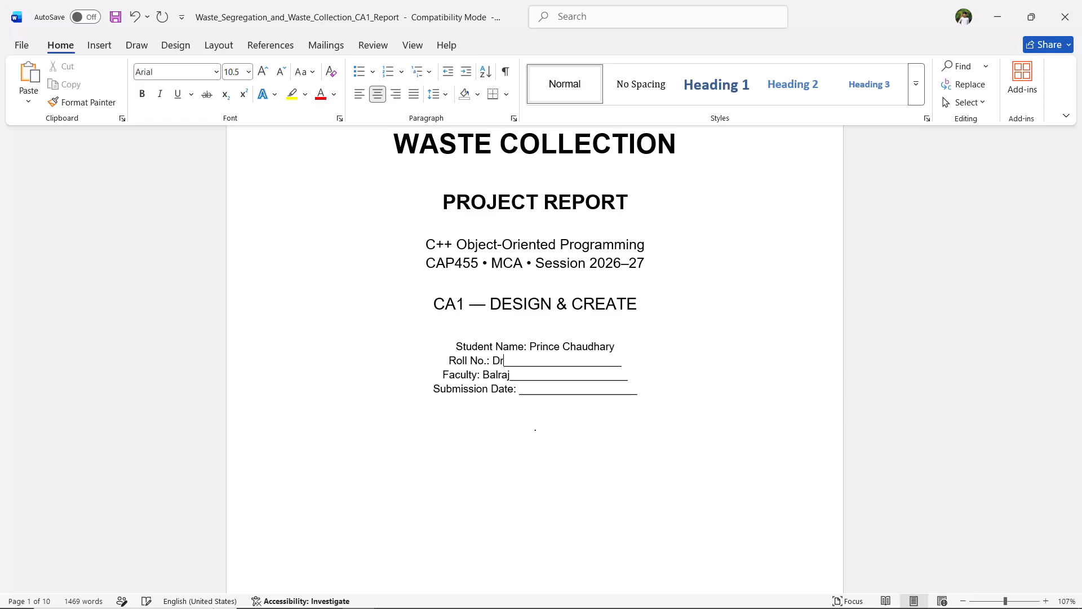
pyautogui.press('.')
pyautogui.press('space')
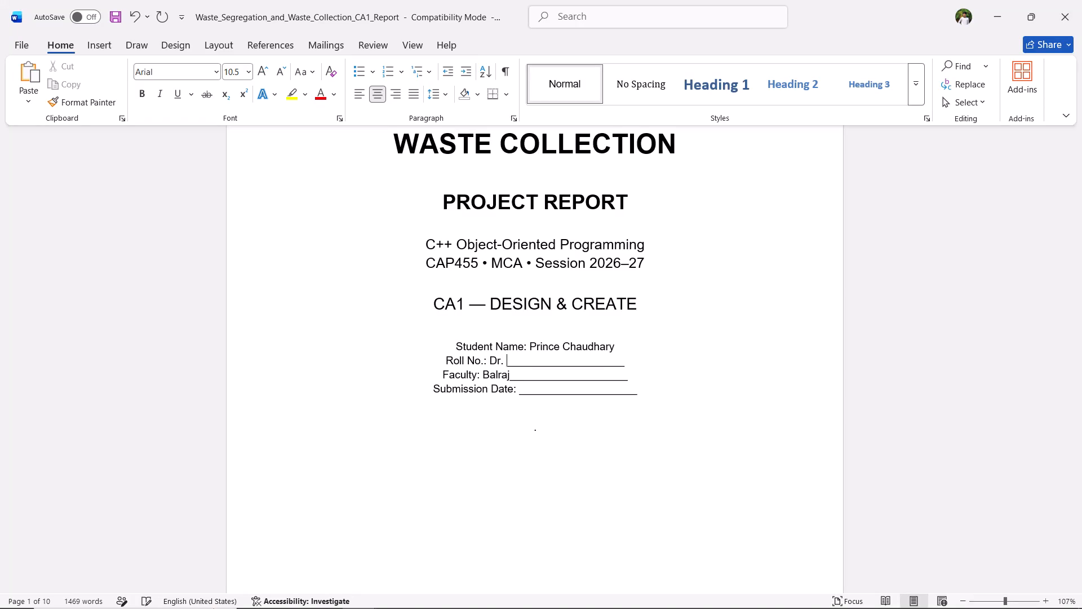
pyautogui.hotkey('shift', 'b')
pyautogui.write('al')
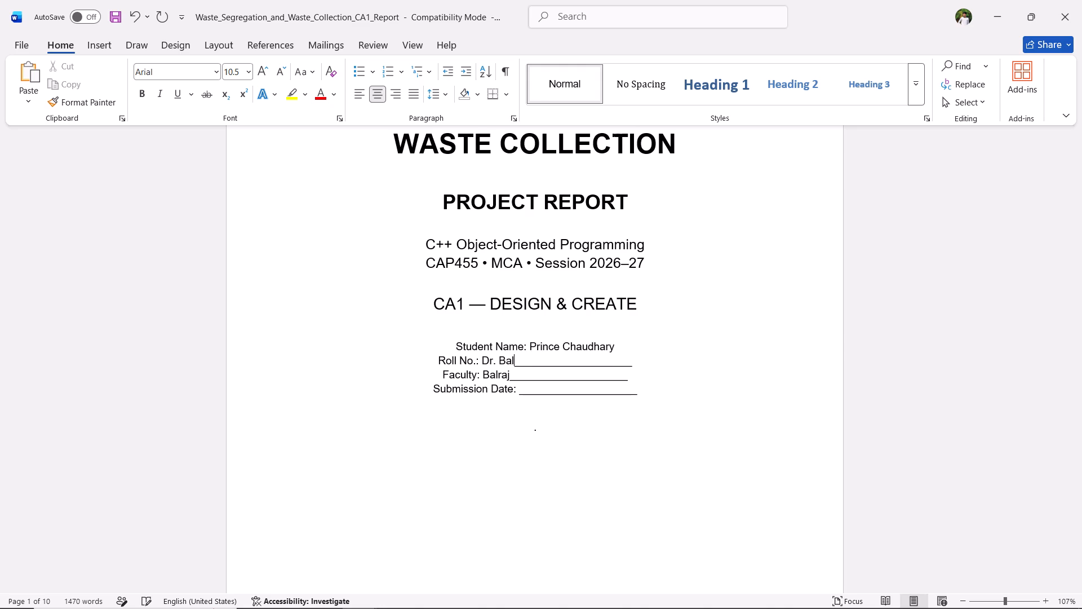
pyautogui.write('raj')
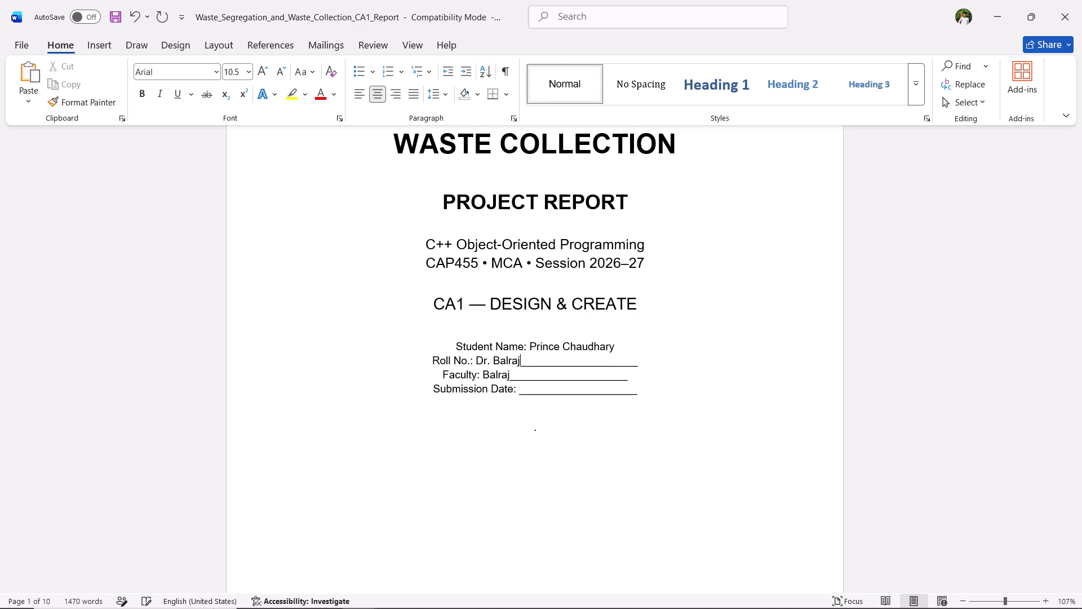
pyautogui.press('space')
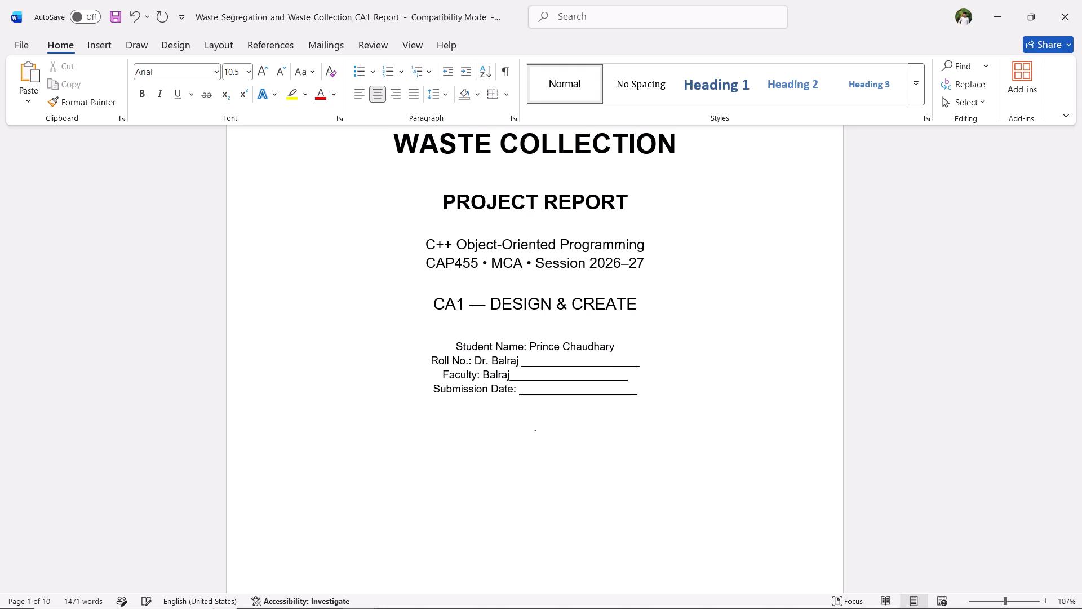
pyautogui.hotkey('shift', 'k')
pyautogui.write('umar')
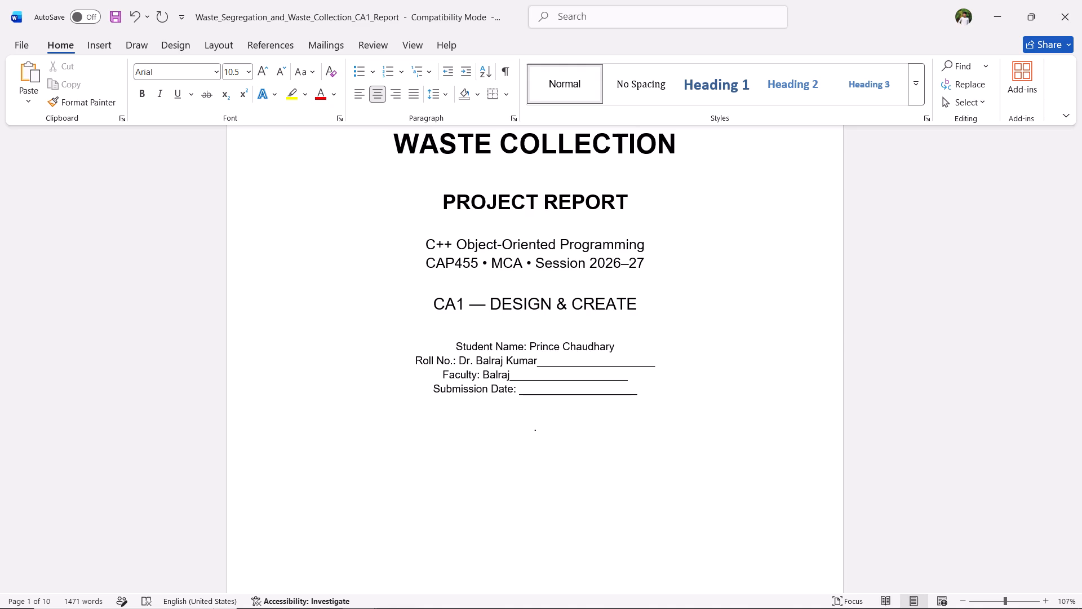
# Delete the entire blank underline following the name on the Roll No. line.
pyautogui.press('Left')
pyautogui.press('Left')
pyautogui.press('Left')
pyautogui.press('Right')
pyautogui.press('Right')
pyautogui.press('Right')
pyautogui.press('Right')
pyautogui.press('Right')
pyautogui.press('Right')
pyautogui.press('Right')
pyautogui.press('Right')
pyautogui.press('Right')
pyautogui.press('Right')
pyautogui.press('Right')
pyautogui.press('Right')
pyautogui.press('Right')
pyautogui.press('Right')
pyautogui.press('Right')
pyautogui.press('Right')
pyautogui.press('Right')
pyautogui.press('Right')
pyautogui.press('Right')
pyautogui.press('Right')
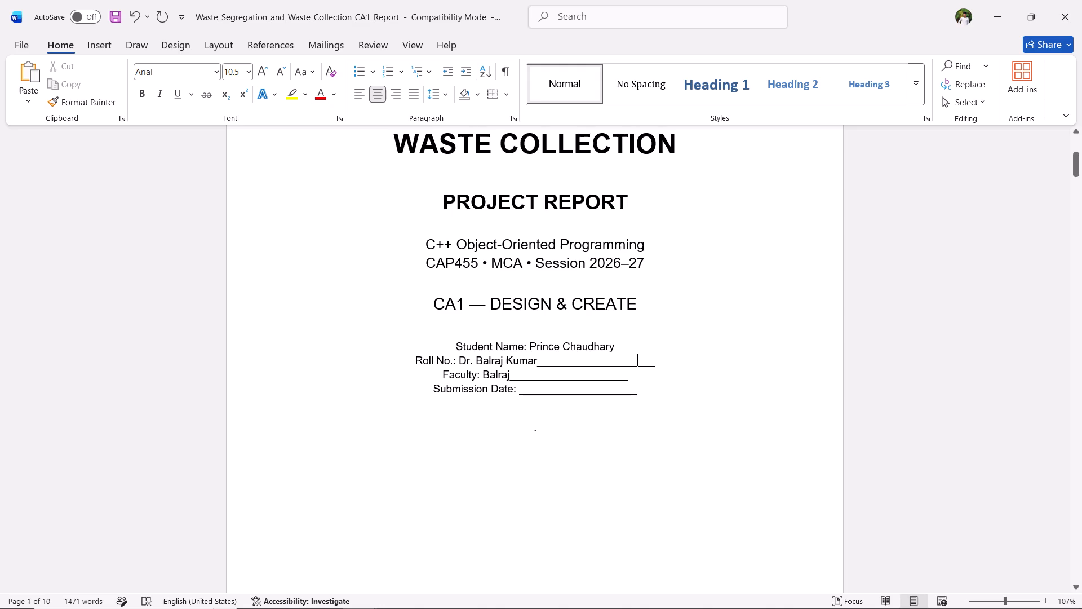
pyautogui.click(659, 364)
pyautogui.press('BackSpace')
pyautogui.press('BackSpace')
pyautogui.press('BackSpace')
pyautogui.press('BackSpace')
pyautogui.press('BackSpace')
pyautogui.press('BackSpace')
pyautogui.press('BackSpace')
pyautogui.press('BackSpace')
pyautogui.press('BackSpace')
pyautogui.press('BackSpace')
pyautogui.press('BackSpace')
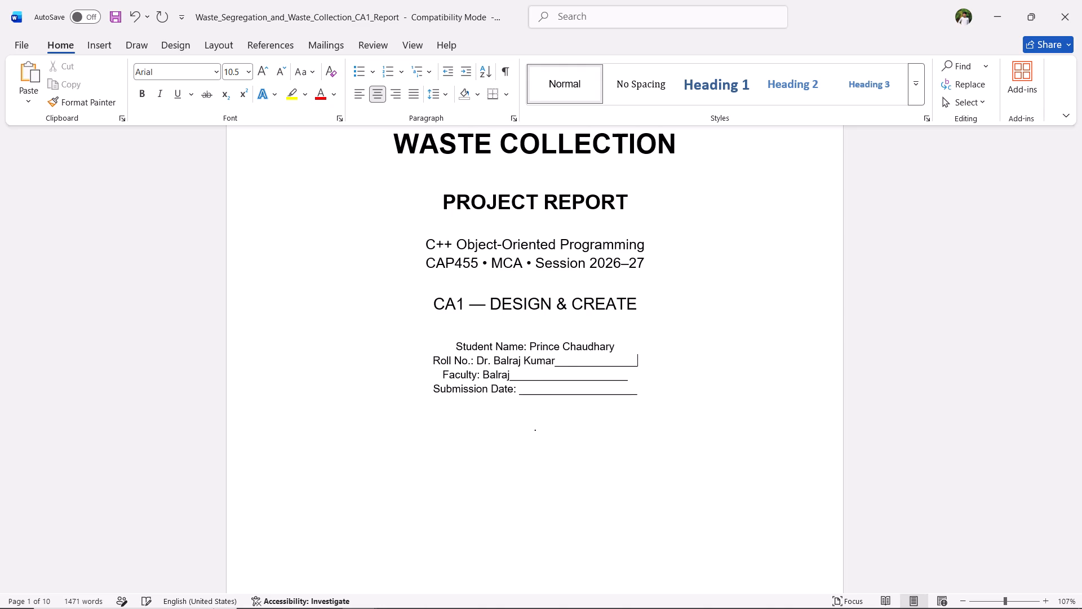
pyautogui.press('BackSpace')
pyautogui.press('BackSpace')
pyautogui.press('BackSpace')
pyautogui.press('BackSpace')
pyautogui.press('BackSpace')
pyautogui.press('BackSpace')
pyautogui.press('BackSpace')
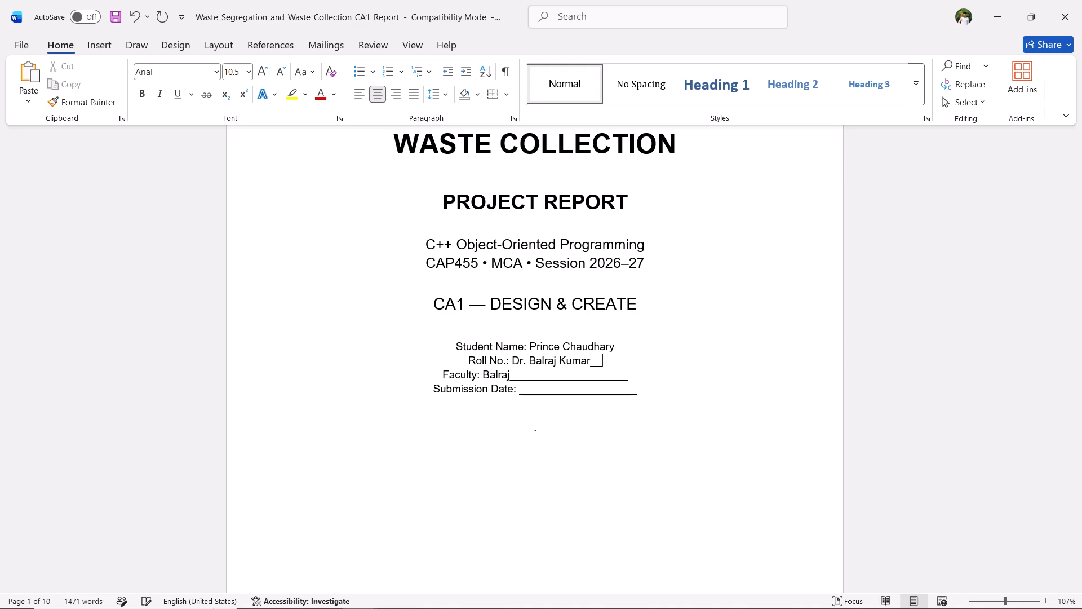
pyautogui.press('BackSpace')
pyautogui.press('BackSpace')
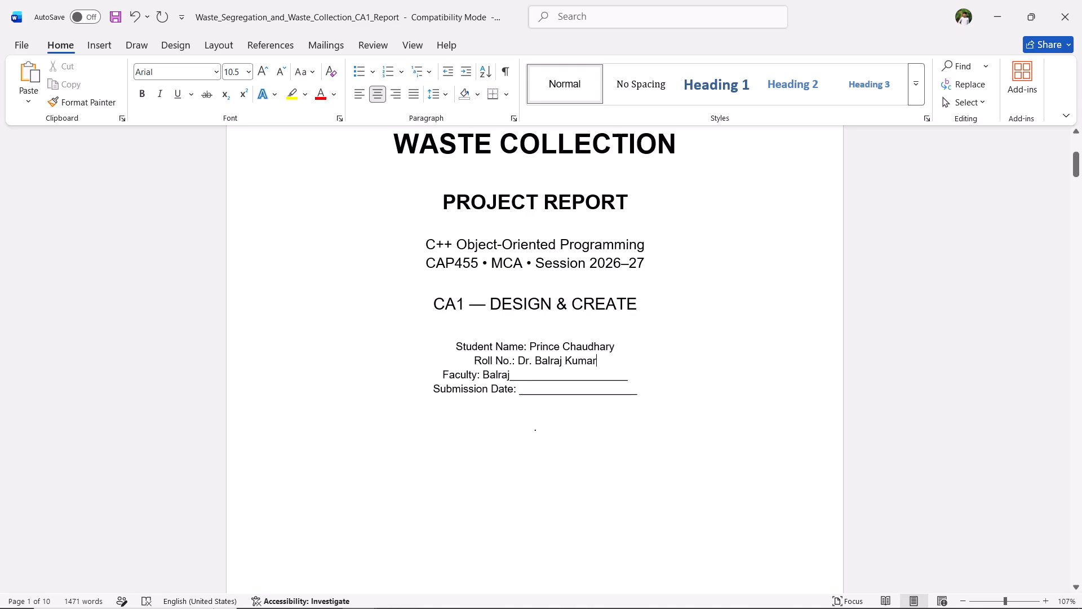
# Clear the partial name and the blank underline from the Faculty line, keeping only the "Faculty:" label.
pyautogui.click(633, 380)
pyautogui.press('BackSpace')
pyautogui.press('BackSpace')
pyautogui.press('BackSpace')
pyautogui.press('BackSpace')
pyautogui.press('BackSpace')
pyautogui.press('BackSpace')
pyautogui.press('BackSpace')
pyautogui.press('BackSpace')
pyautogui.press('BackSpace')
pyautogui.press('BackSpace')
pyautogui.press('BackSpace')
pyautogui.press('BackSpace')
pyautogui.press('BackSpace')
pyautogui.press('BackSpace')
pyautogui.press('BackSpace')
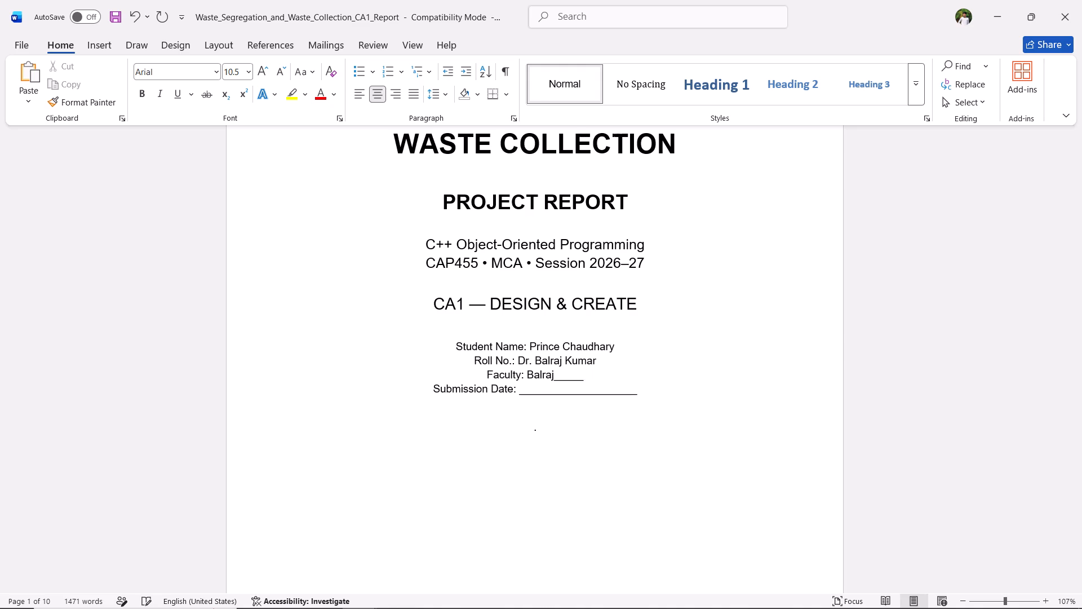
pyautogui.press('BackSpace')
pyautogui.press('BackSpace')
pyautogui.press('BackSpace')
pyautogui.press('BackSpace')
pyautogui.press('BackSpace')
pyautogui.press('BackSpace')
pyautogui.press('BackSpace')
pyautogui.press('BackSpace')
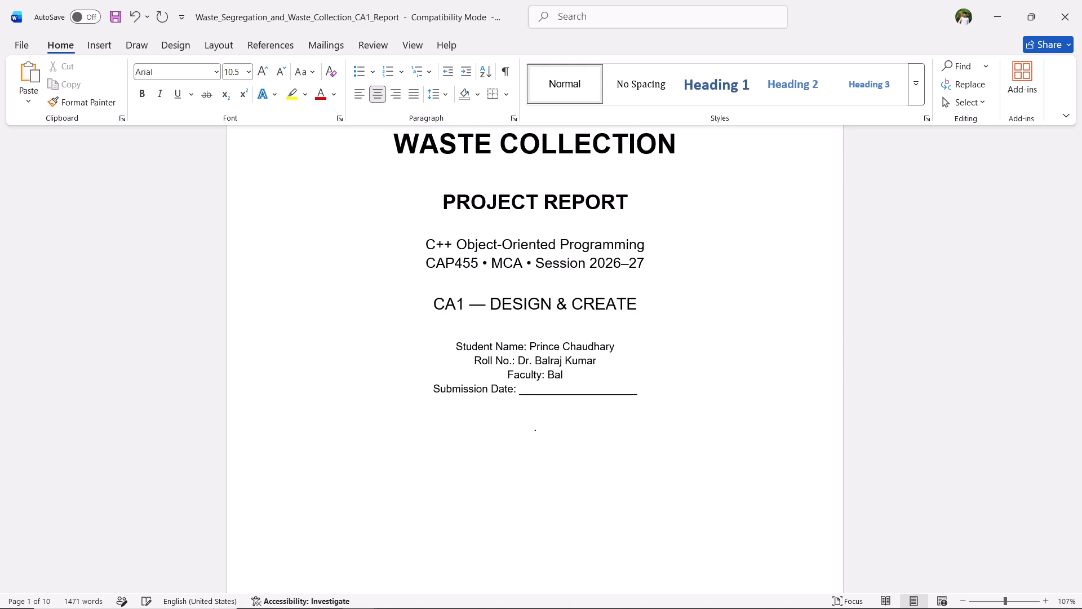
pyautogui.press('BackSpace')
pyautogui.press('BackSpace')
pyautogui.press('BackSpace')
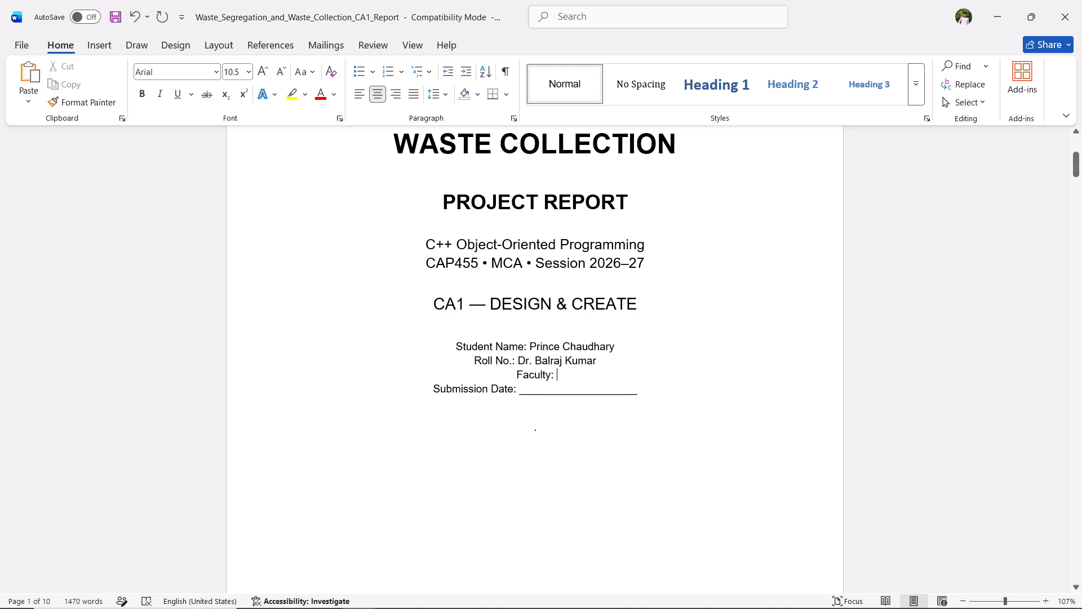
# Copy the titled faculty name from the Roll No. line to the Faculty line.
pyautogui.moveTo(516, 362); pyautogui.dragTo(593, 358)
pyautogui.hotkey('ctrl', 'c')
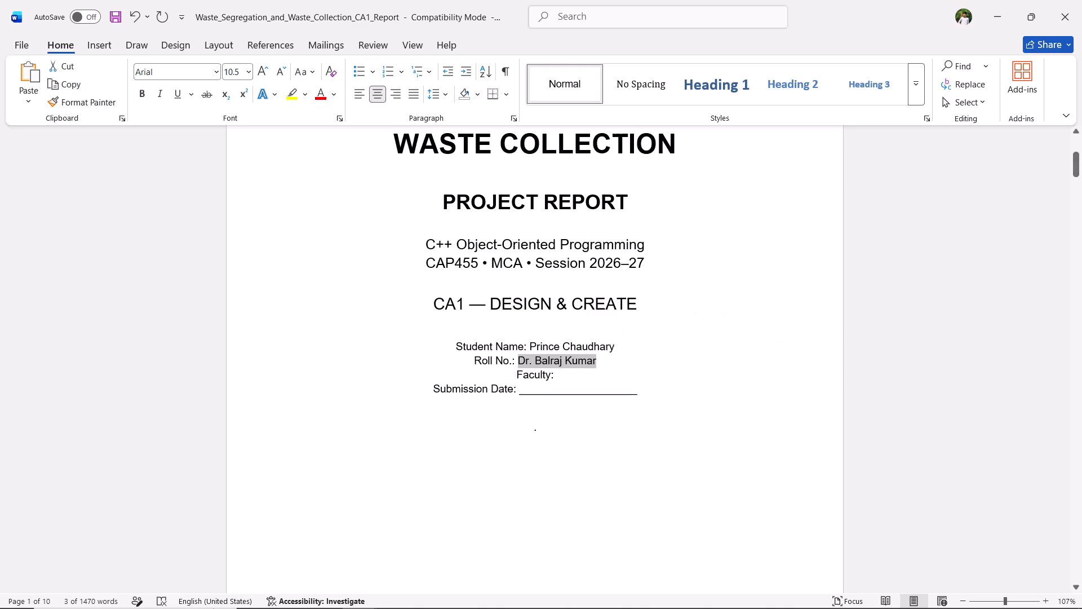
pyautogui.click(583, 381)
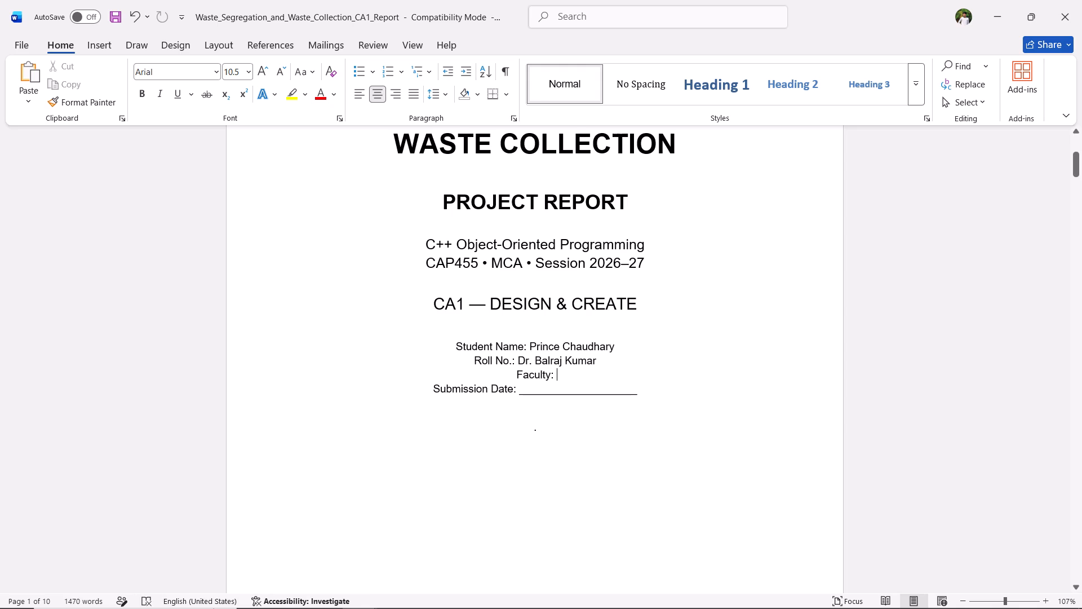
pyautogui.hotkey('ctrl', 'v')
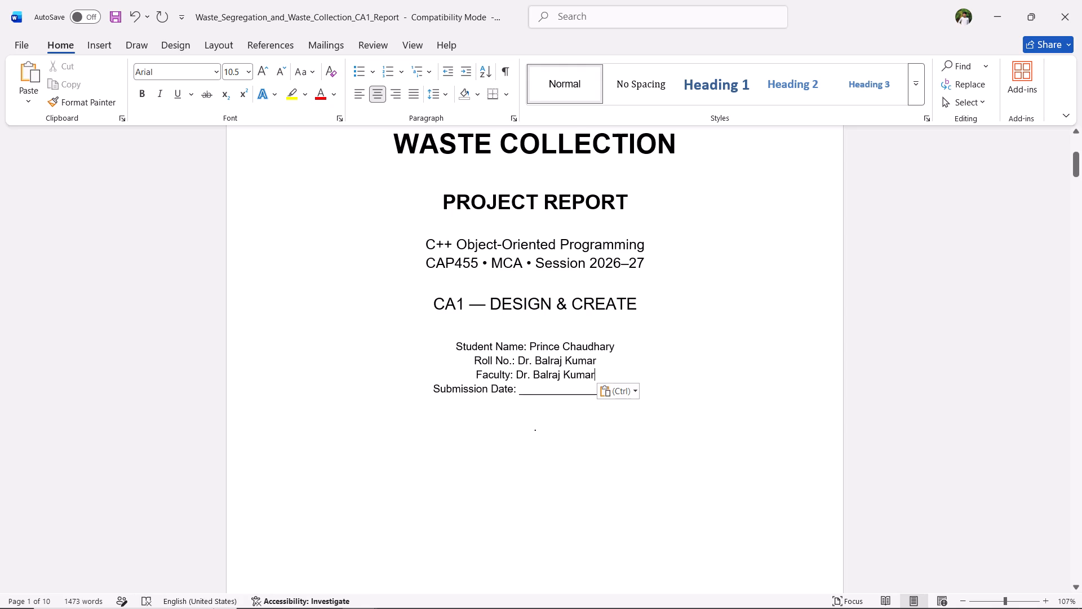
# Replace the faculty name on the Roll No. line with the student's roll number.
pyautogui.moveTo(517, 360); pyautogui.dragTo(586, 363)
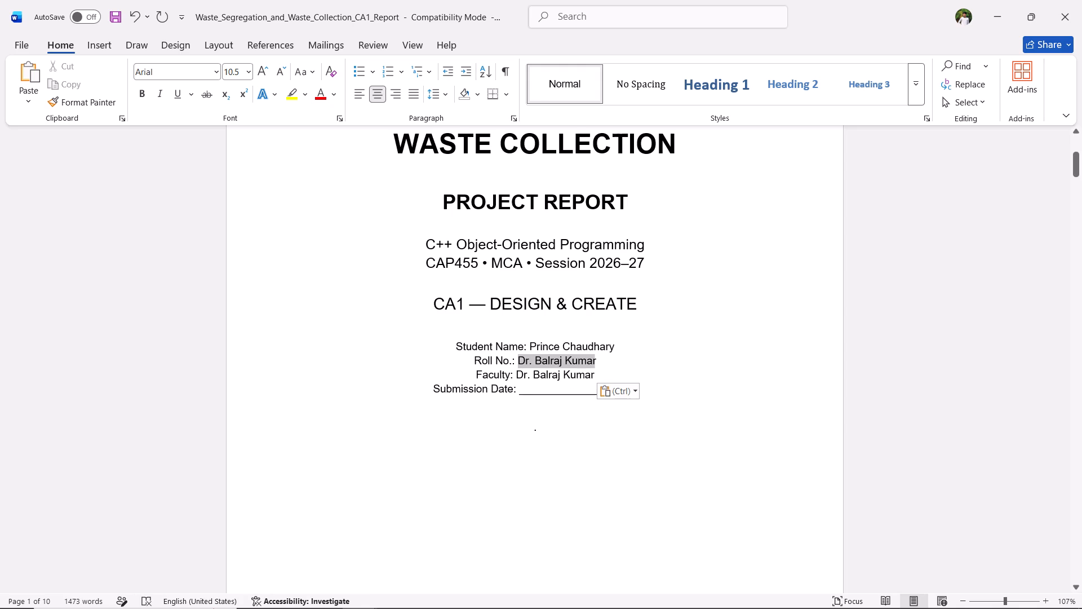
pyautogui.moveTo(586, 363); pyautogui.dragTo(587, 363)
pyautogui.press('BackSpace')
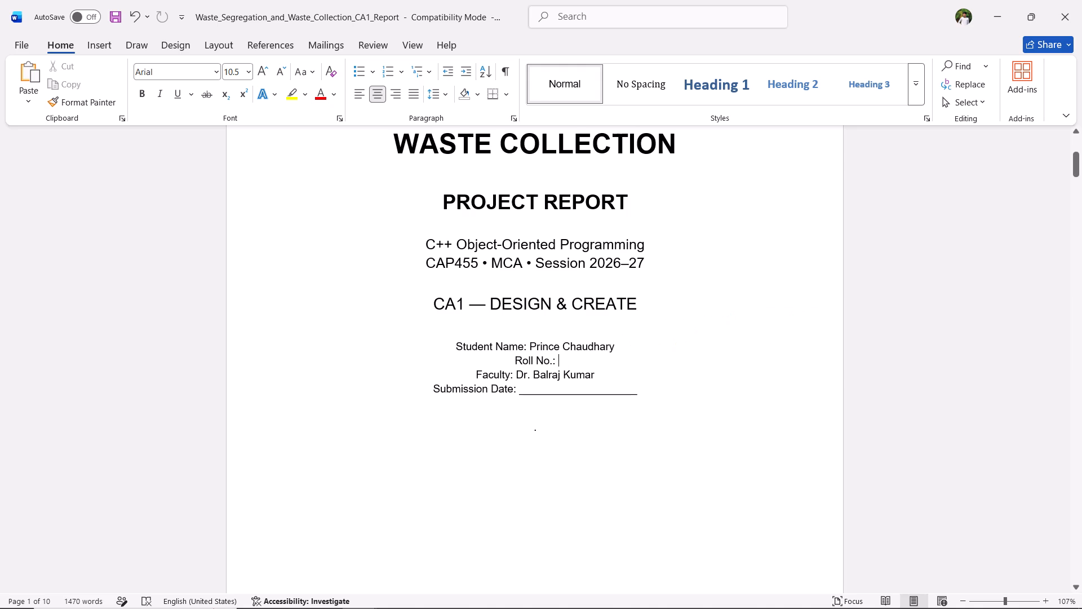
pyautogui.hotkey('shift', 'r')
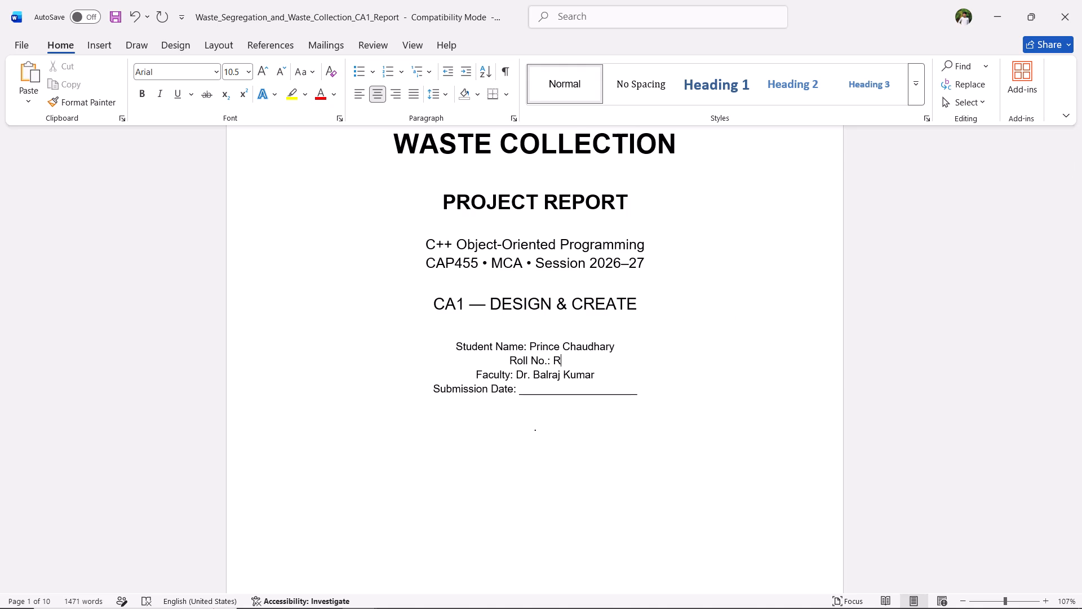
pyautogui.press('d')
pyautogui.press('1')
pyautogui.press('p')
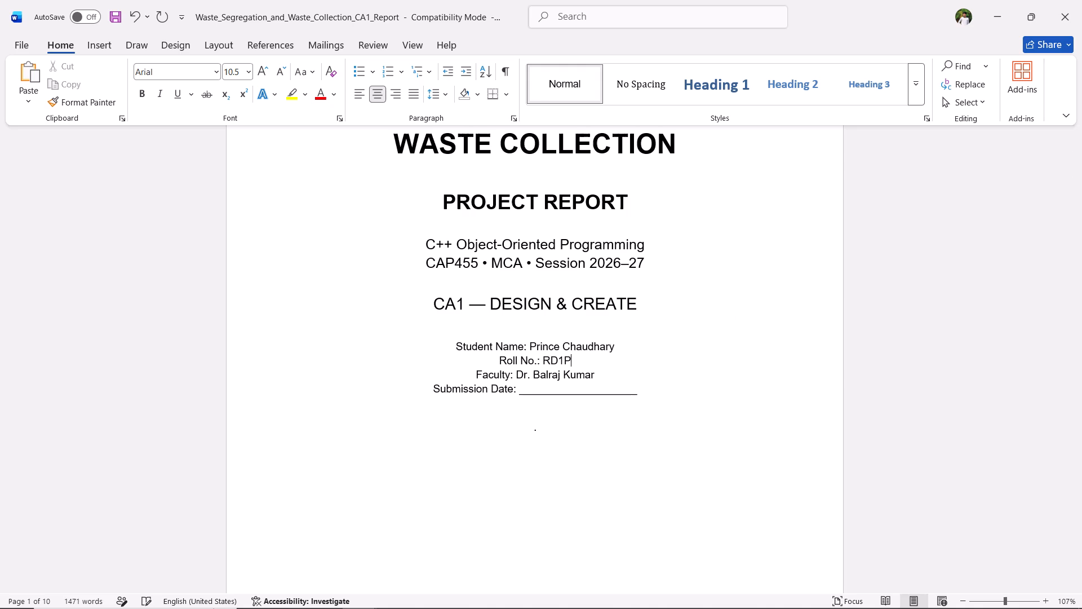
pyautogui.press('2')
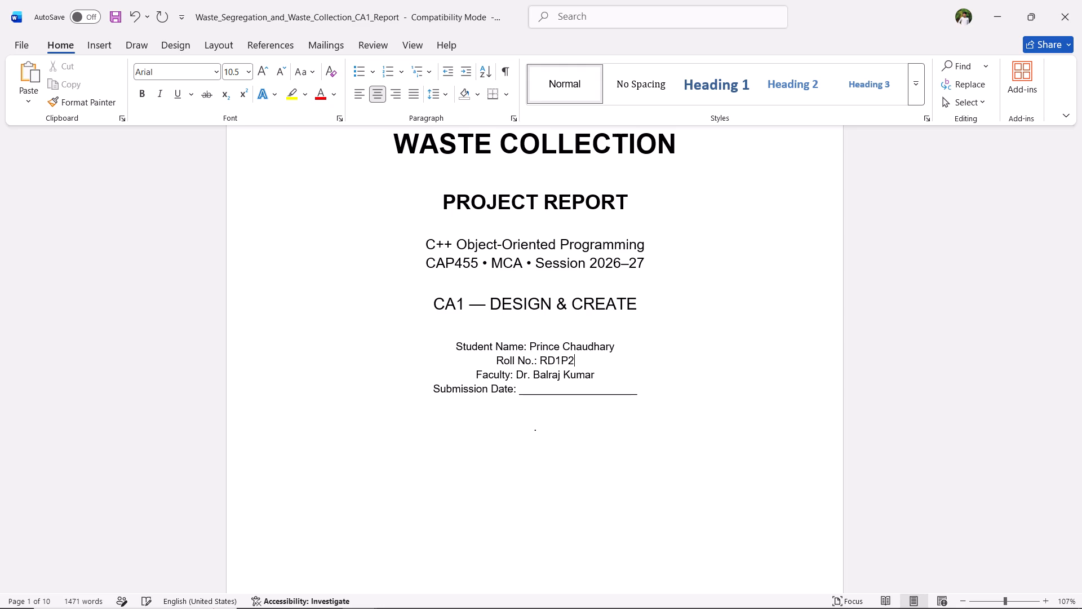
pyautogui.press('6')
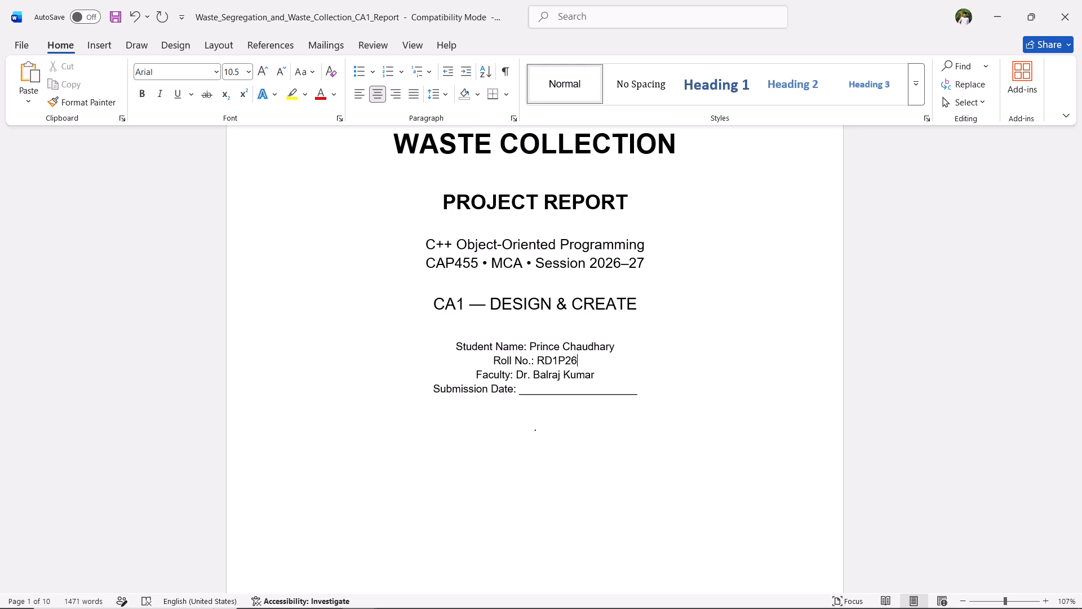
# Complete the student's roll number on the cover page's Roll No. line.
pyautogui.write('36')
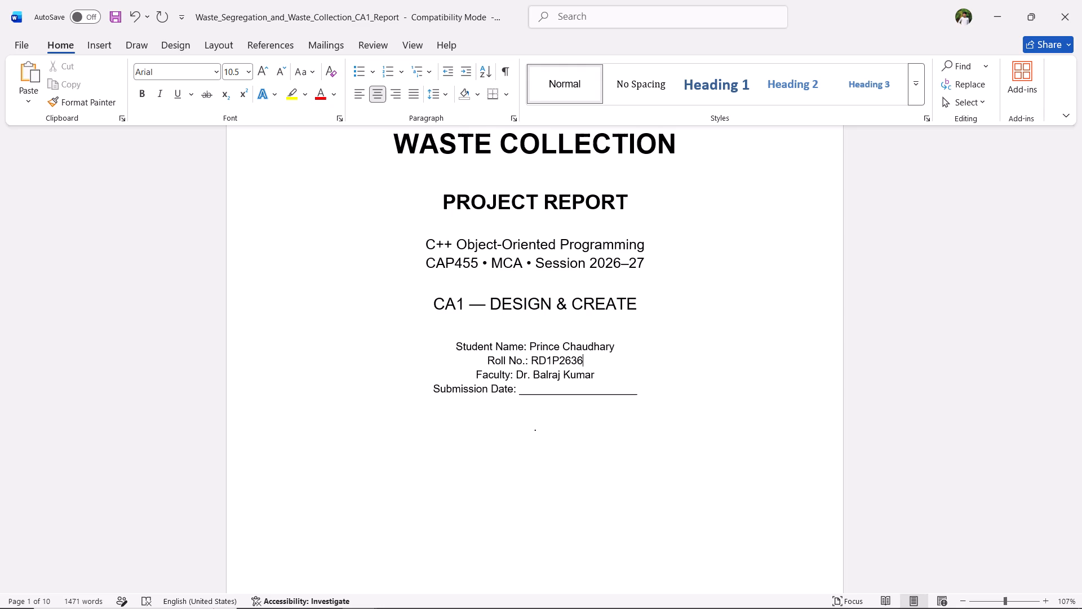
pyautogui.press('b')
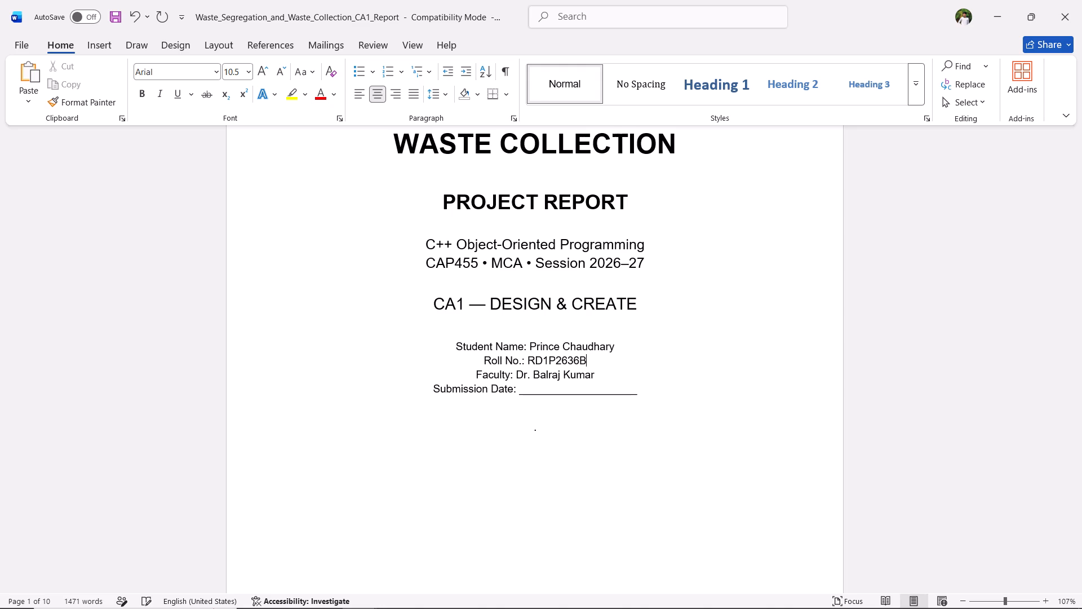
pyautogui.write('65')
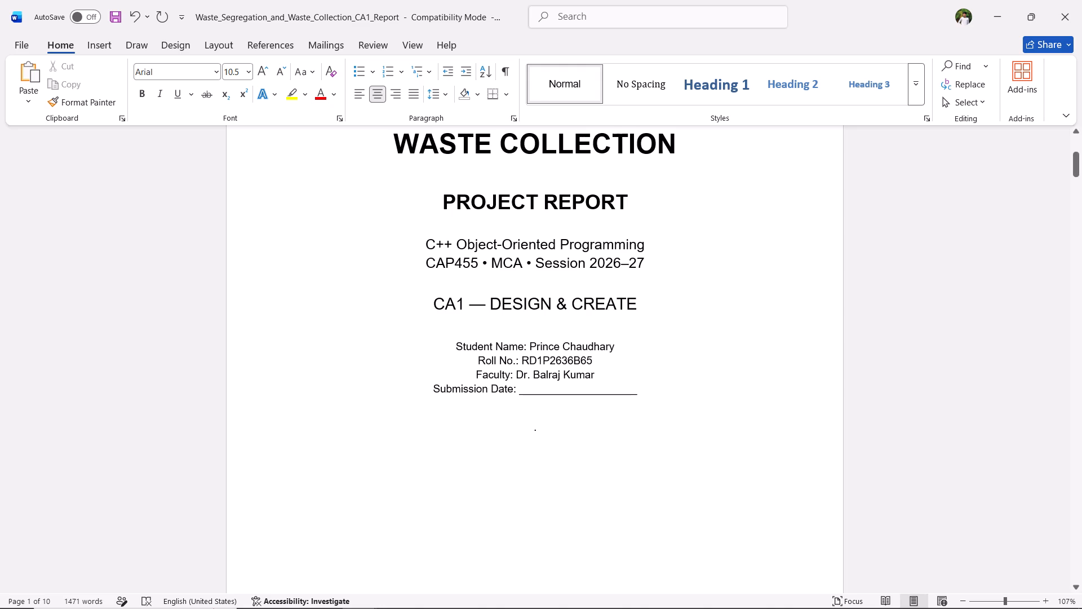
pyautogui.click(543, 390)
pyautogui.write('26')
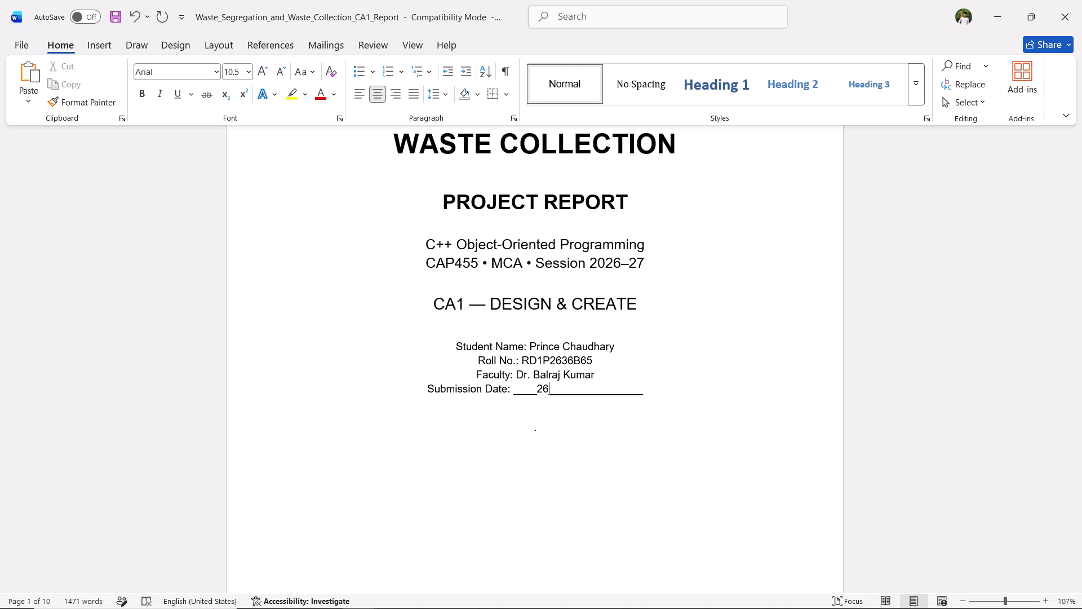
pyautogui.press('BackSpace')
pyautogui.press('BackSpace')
# Delete the entire underscore placeholder after "Submission Date:" on the cover page, keeping the label.
pyautogui.press('Right')
pyautogui.press('Right')
pyautogui.press('Right')
pyautogui.press('Right')
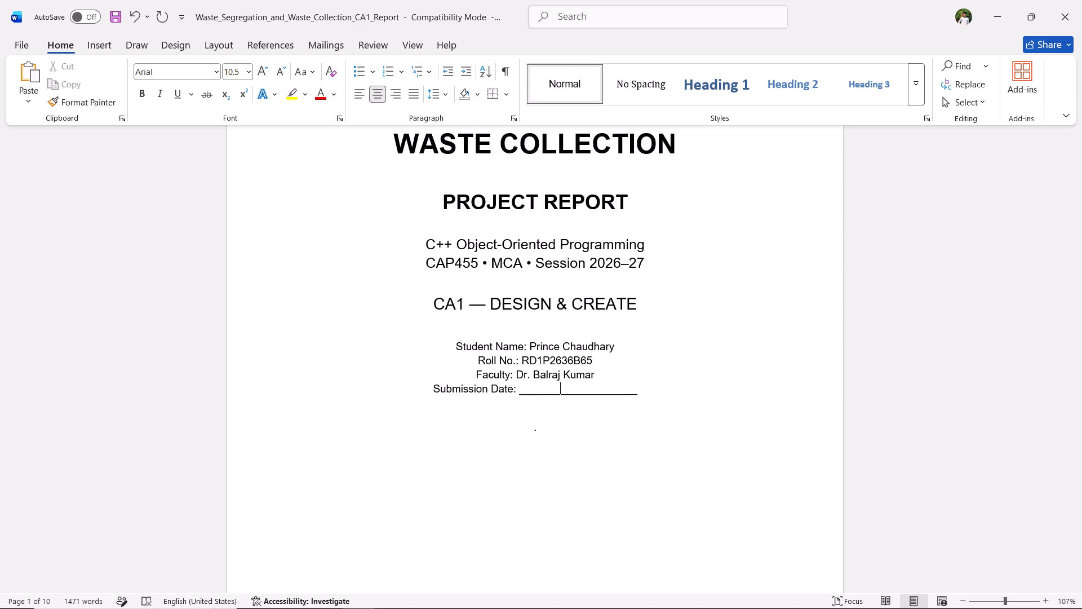
pyautogui.press('Right')
pyautogui.press('Right')
pyautogui.press('Right')
pyautogui.press('Right')
pyautogui.press('Right')
pyautogui.press('Right')
pyautogui.press('Right')
pyautogui.press('Right')
pyautogui.press('Right')
pyautogui.press('Right')
pyautogui.press('Right')
pyautogui.press('Right')
pyautogui.press('Right')
pyautogui.press('Right')
pyautogui.press('Left')
pyautogui.press('Left')
pyautogui.press('BackSpace')
pyautogui.press('BackSpace')
pyautogui.press('BackSpace')
pyautogui.press('BackSpace')
pyautogui.press('BackSpace')
pyautogui.press('BackSpace')
pyautogui.press('BackSpace')
pyautogui.press('BackSpace')
pyautogui.press('BackSpace')
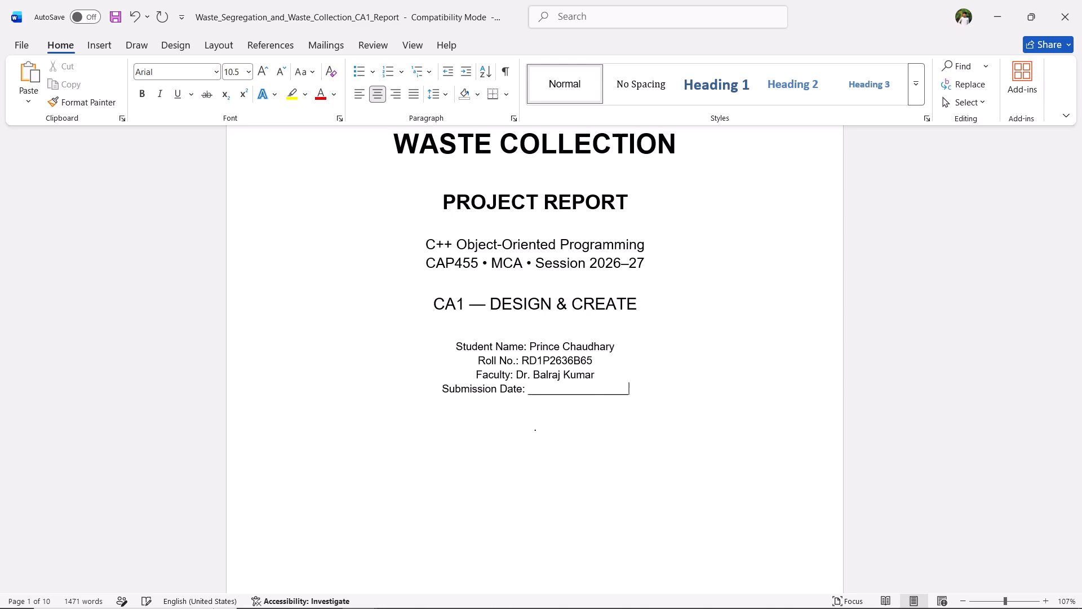
pyautogui.press('BackSpace')
pyautogui.press('BackSpace')
pyautogui.press('BackSpace')
pyautogui.press('BackSpace')
pyautogui.press('BackSpace')
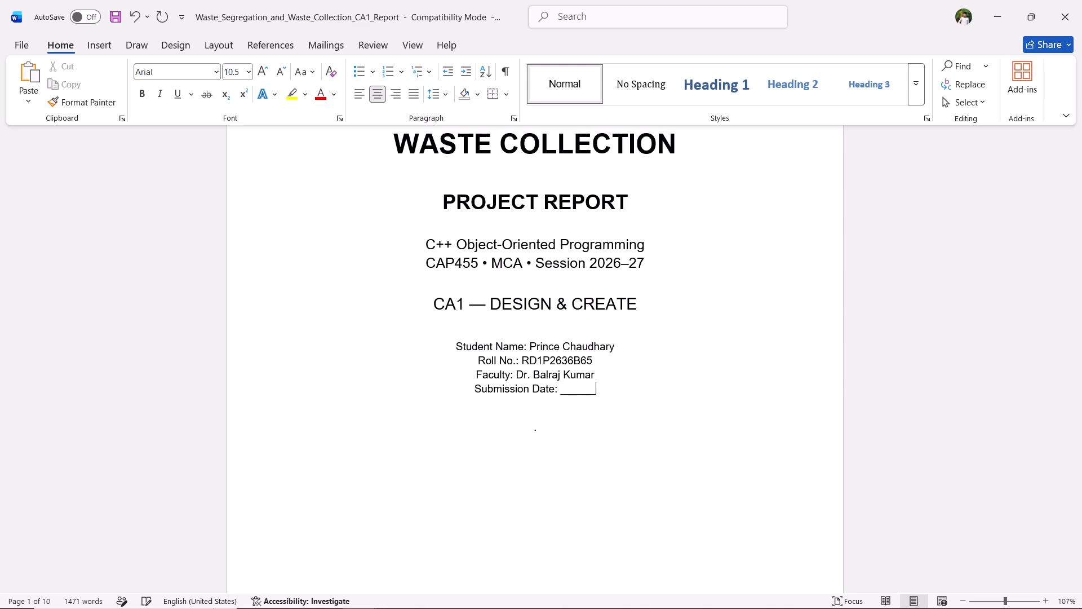
pyautogui.press('BackSpace')
pyautogui.press('BackSpace')
pyautogui.press('BackSpace')
pyautogui.press('BackSpace')
pyautogui.press('BackSpace')
pyautogui.press('BackSpace')
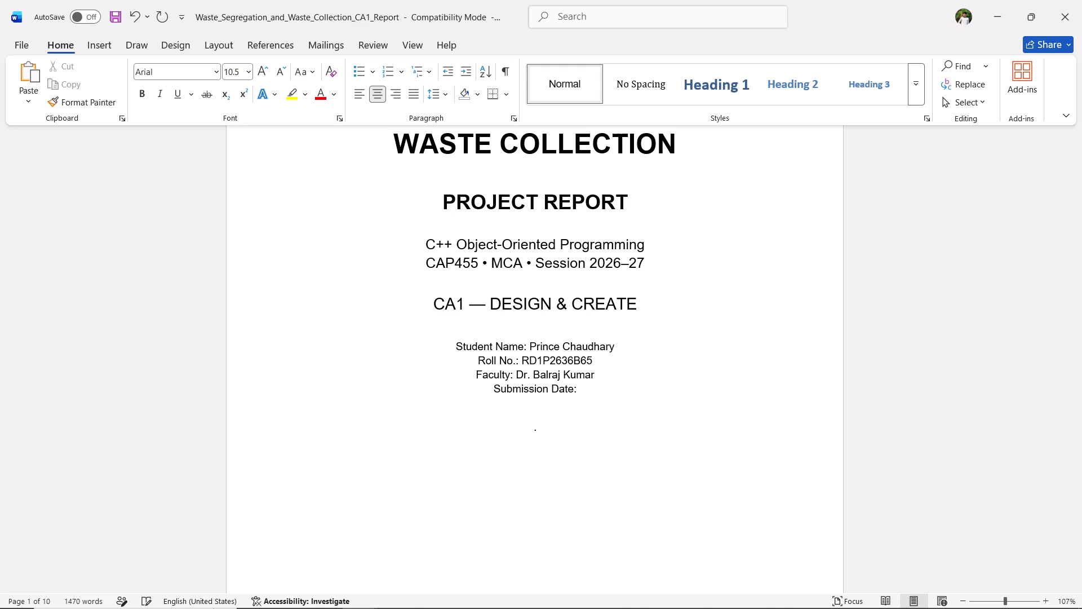
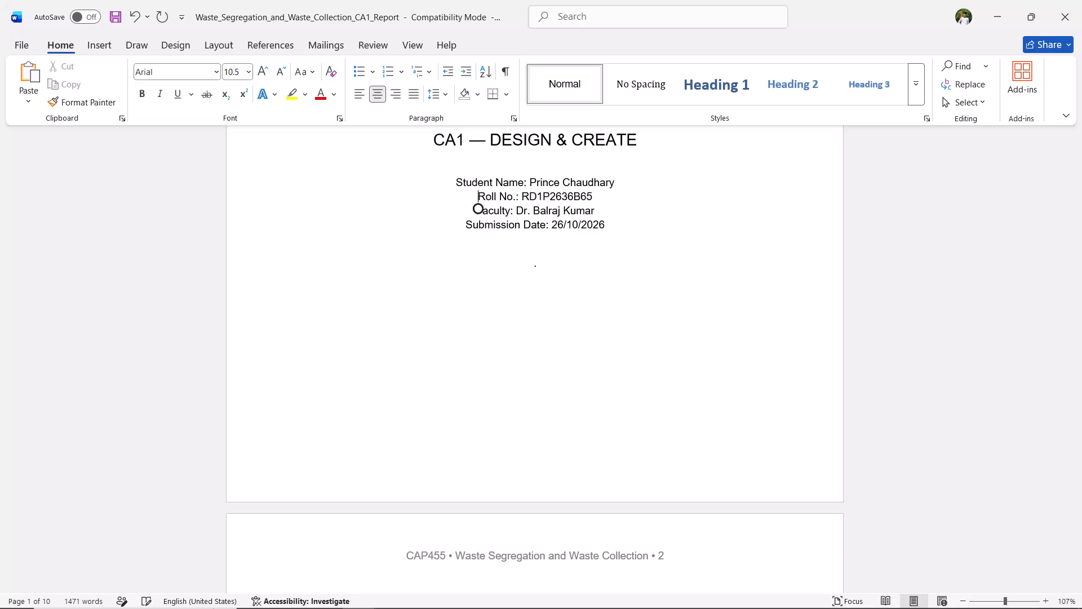
# Replace the line break between the Student Name and Roll No. lines on the cover page with a new paragraph break.
pyautogui.press('BackSpace')
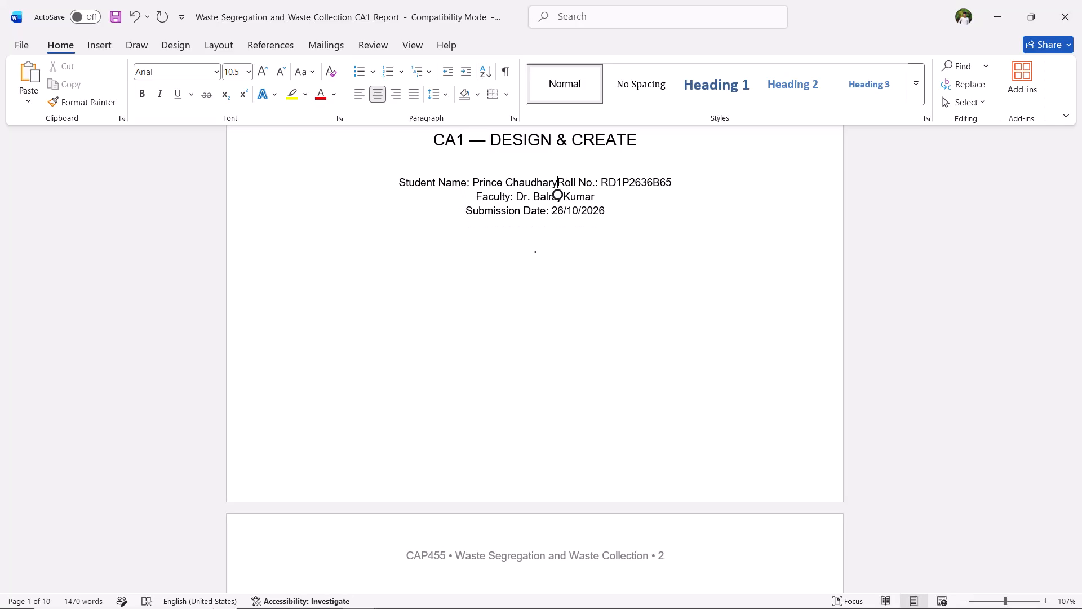
pyautogui.press('Return')
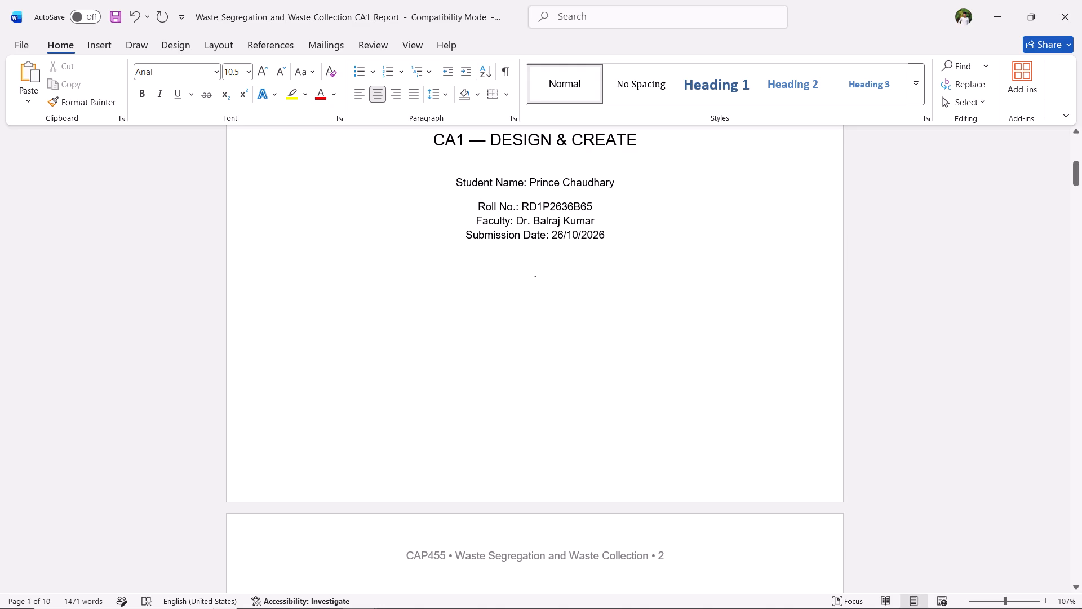
# Review the whole report from the Declaration through the diagrams and tables to section 18, Conclusion, and return to the cover page.
pyautogui.scroll(-1, 546, 390)
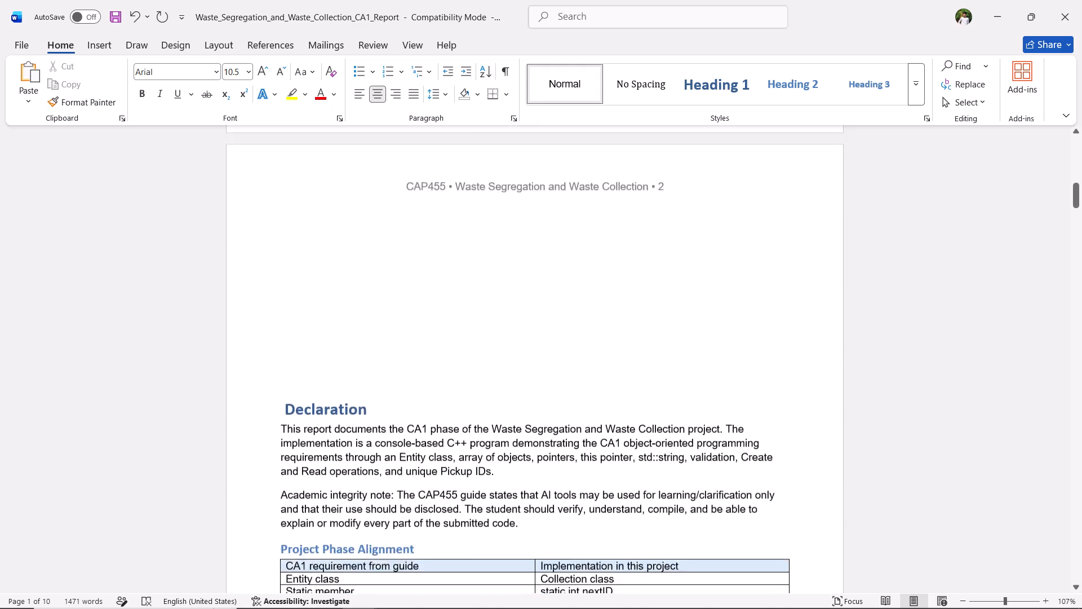
pyautogui.scroll(-7, 546, 390)
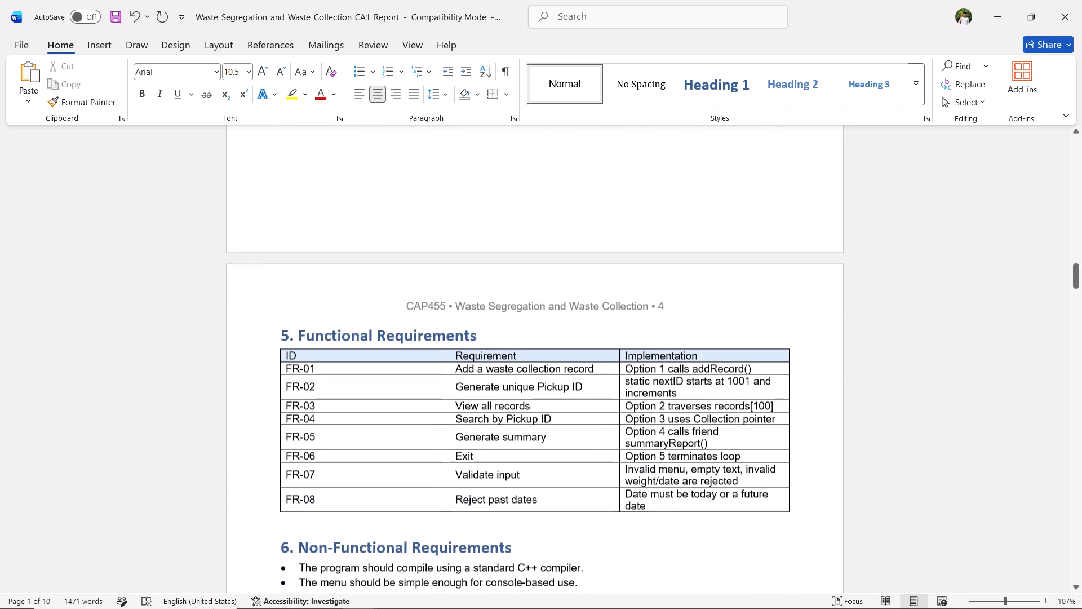
pyautogui.scroll(-4, 546, 390)
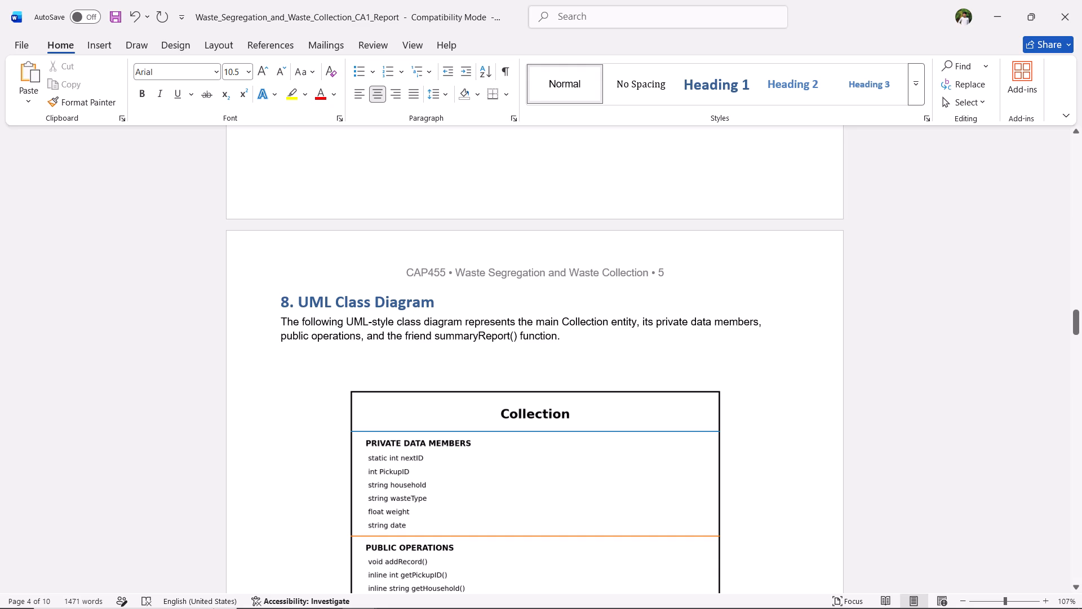
pyautogui.moveTo(1075, 323); pyautogui.dragTo(1080, 339)
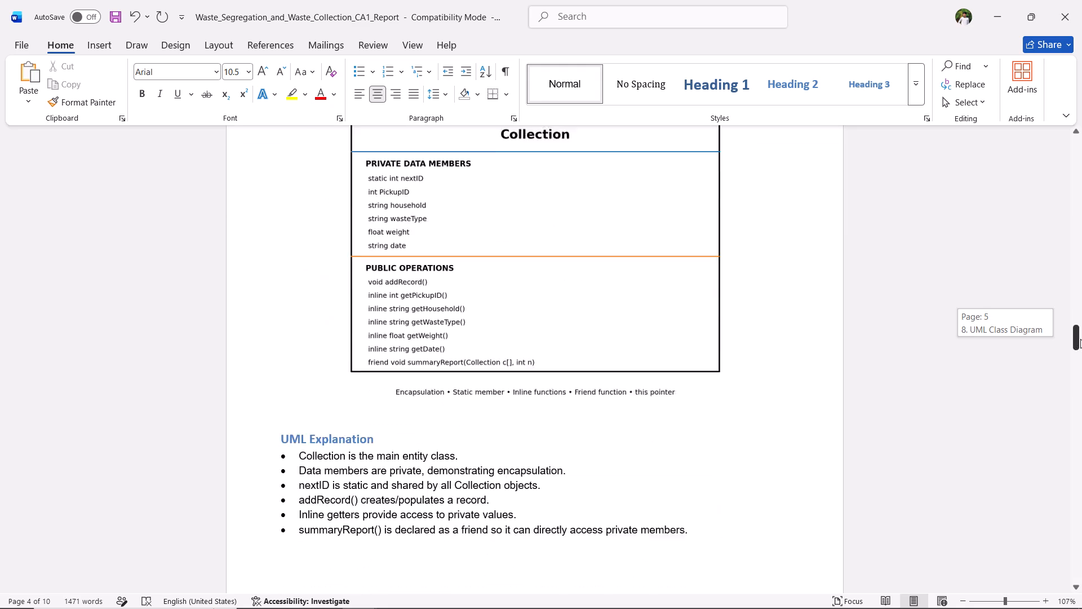
pyautogui.moveTo(1080, 339); pyautogui.dragTo(1081, 386)
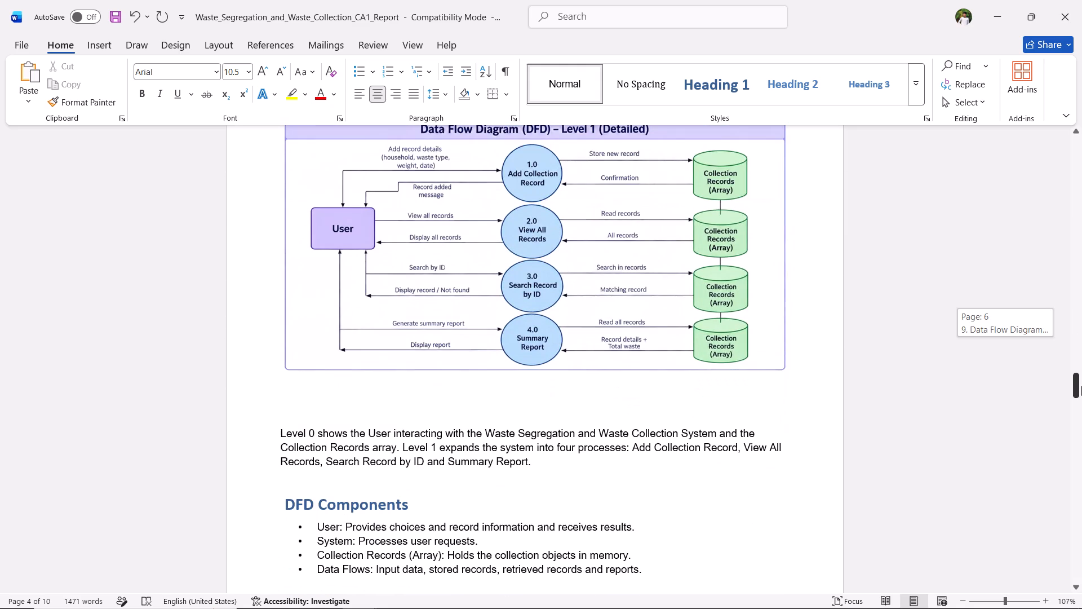
pyautogui.moveTo(1081, 386); pyautogui.dragTo(1080, 385)
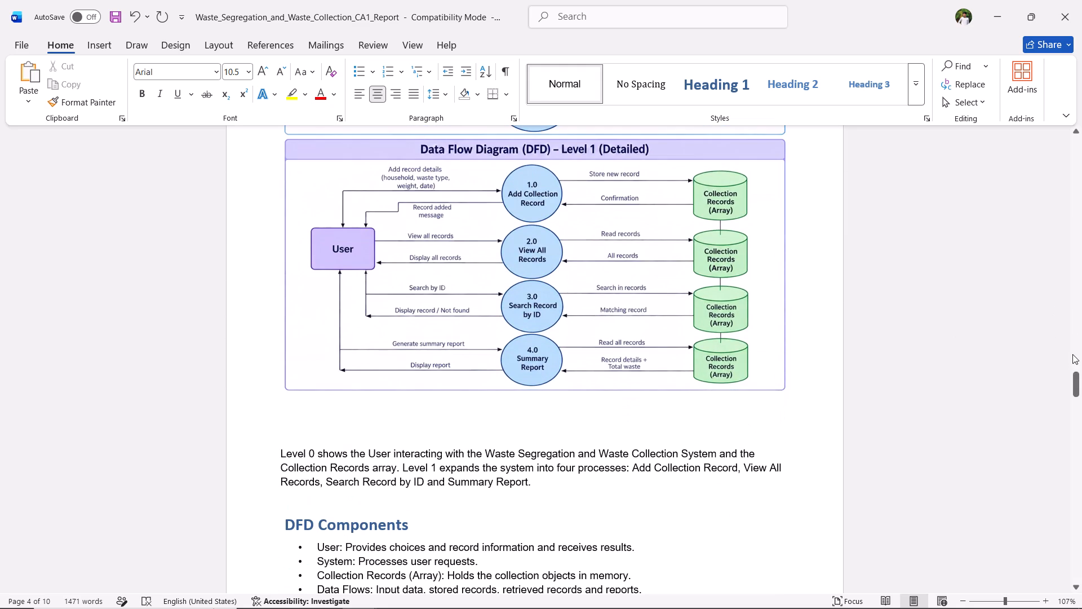
pyautogui.moveTo(1079, 380); pyautogui.dragTo(1077, 408)
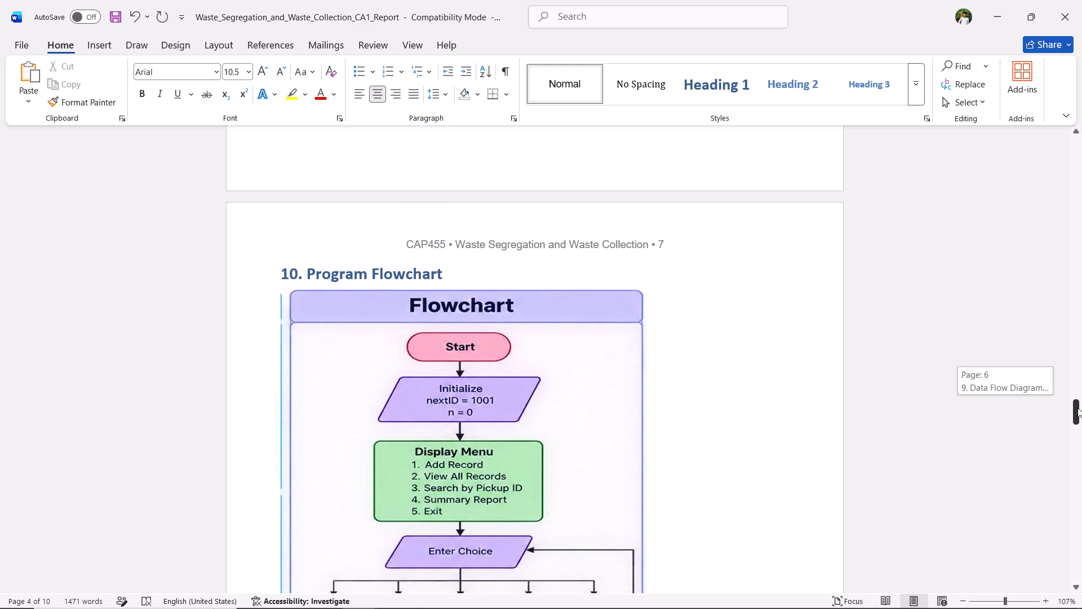
pyautogui.moveTo(1077, 408); pyautogui.dragTo(1075, 400)
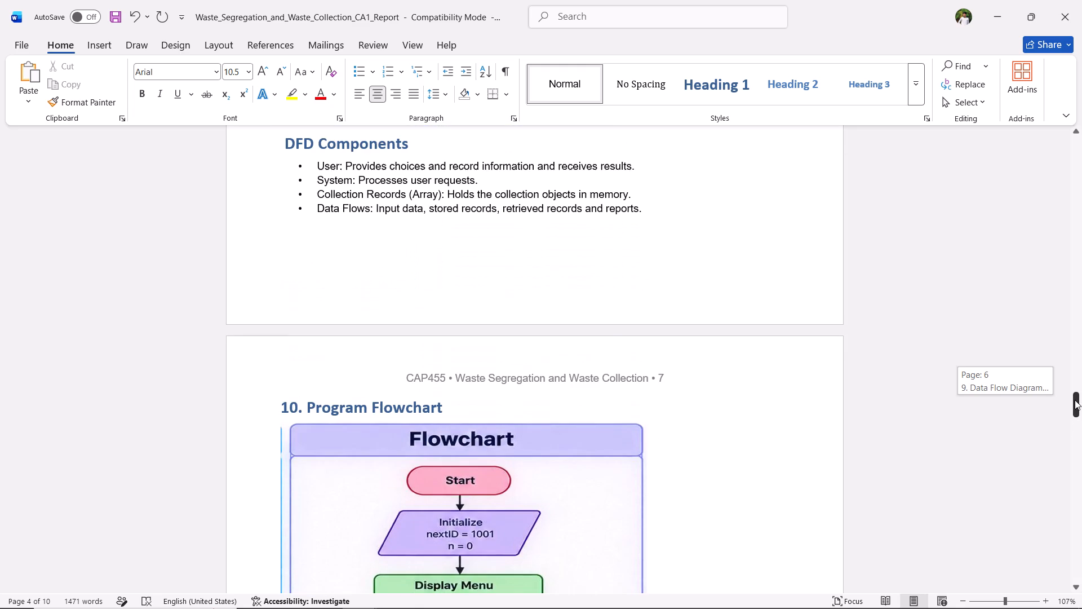
pyautogui.moveTo(1075, 400); pyautogui.dragTo(1077, 429)
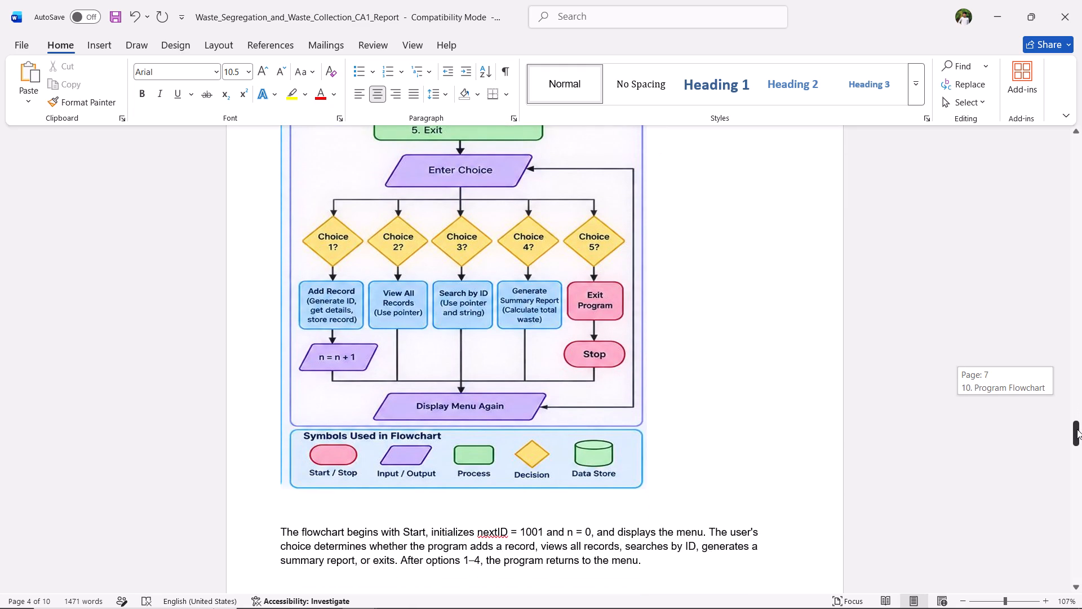
pyautogui.moveTo(1077, 429); pyautogui.dragTo(1081, 468)
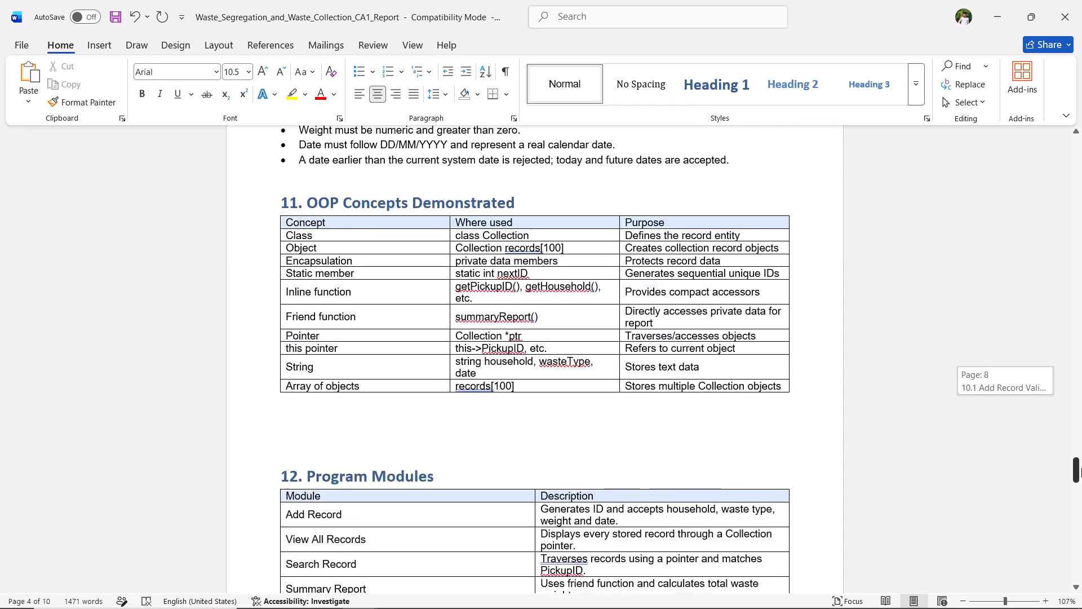
pyautogui.moveTo(1081, 468); pyautogui.dragTo(1081, 576)
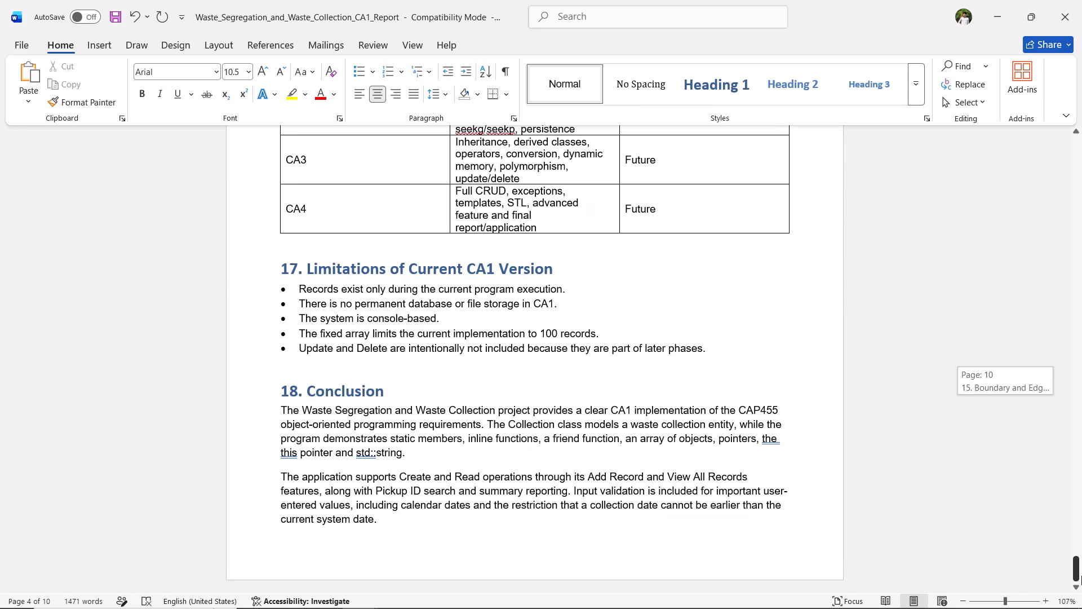
pyautogui.moveTo(1081, 576); pyautogui.dragTo(1074, 489)
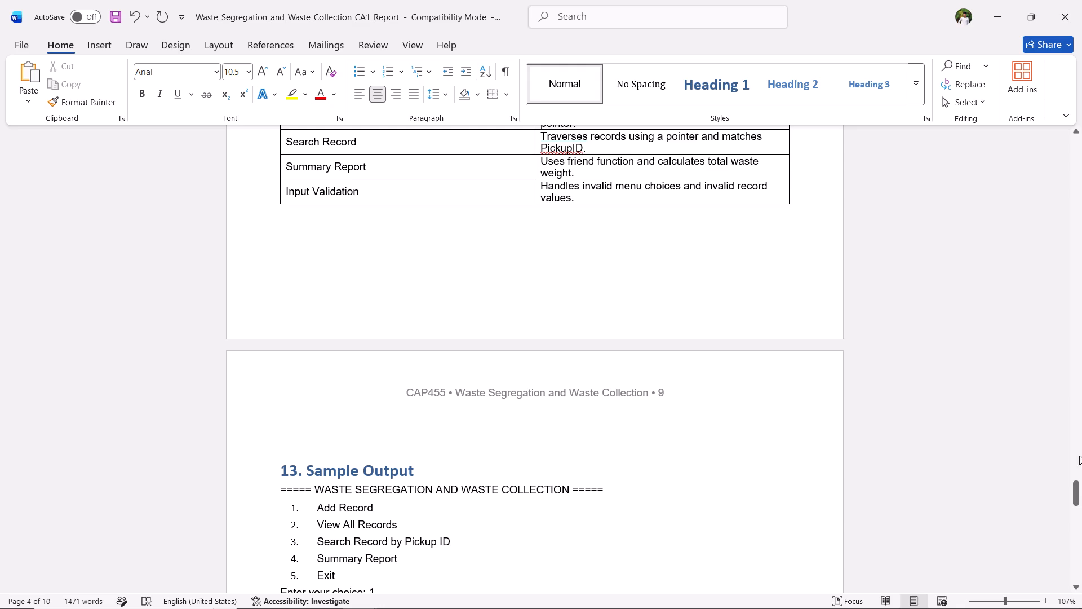
pyautogui.scroll(20, 892, 417)
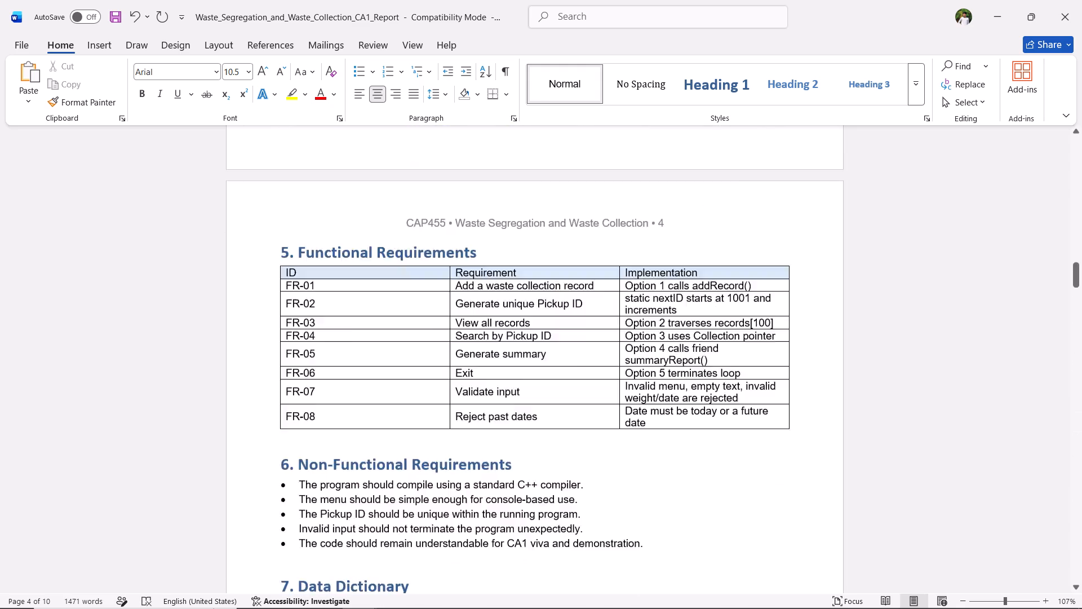
pyautogui.scroll(17, 892, 417)
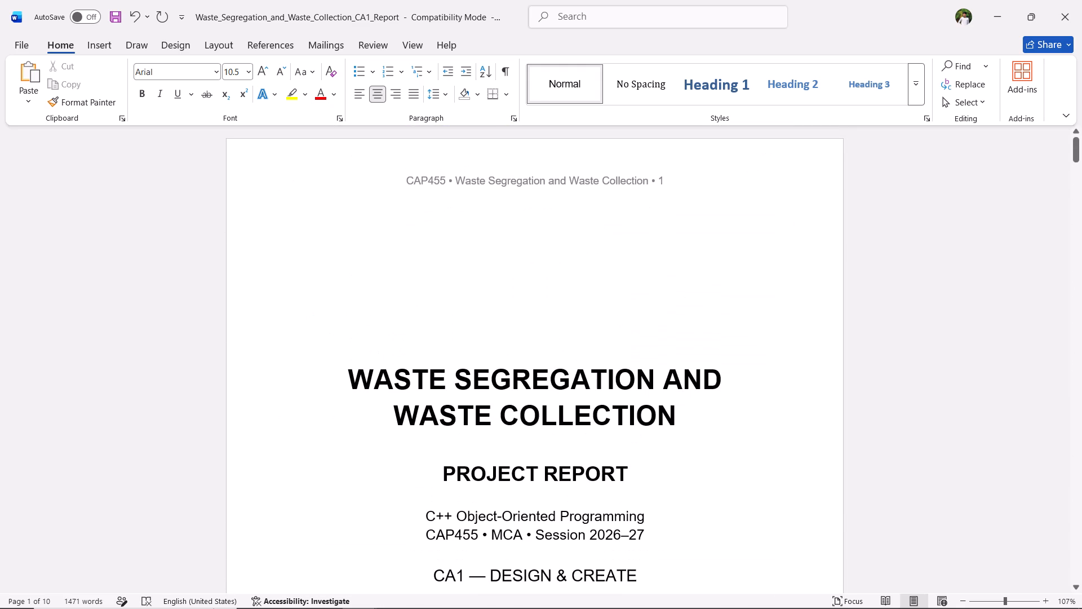
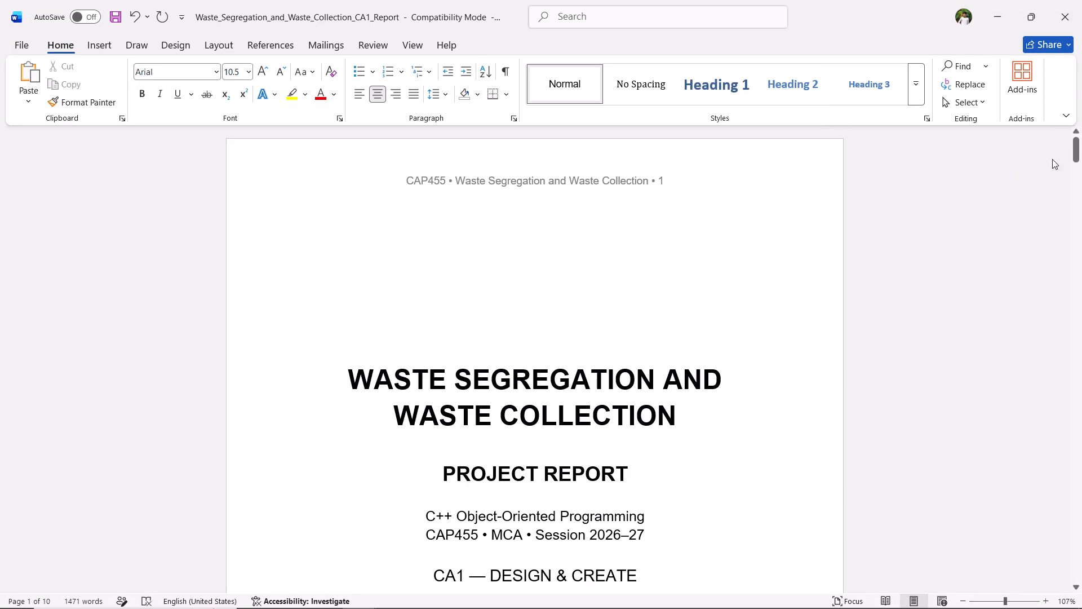
# Review the page layout and spacing from the cover page through the Declaration, Introduction and Data Dictionary sections, returning to section 1, Introduction.
pyautogui.moveTo(1077, 148); pyautogui.dragTo(1081, 161)
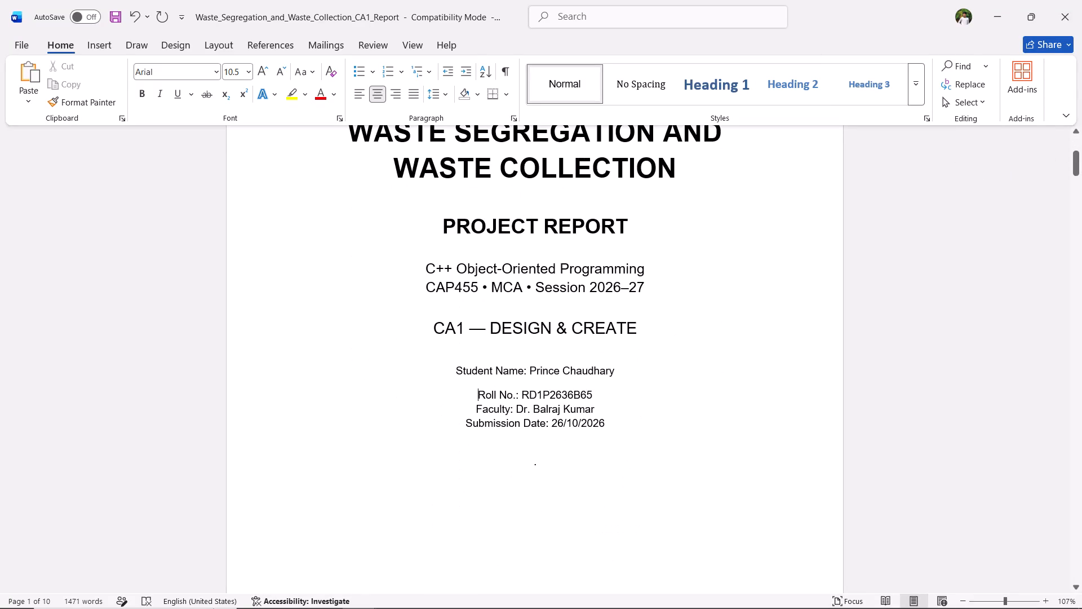
pyautogui.moveTo(1077, 167); pyautogui.dragTo(1079, 196)
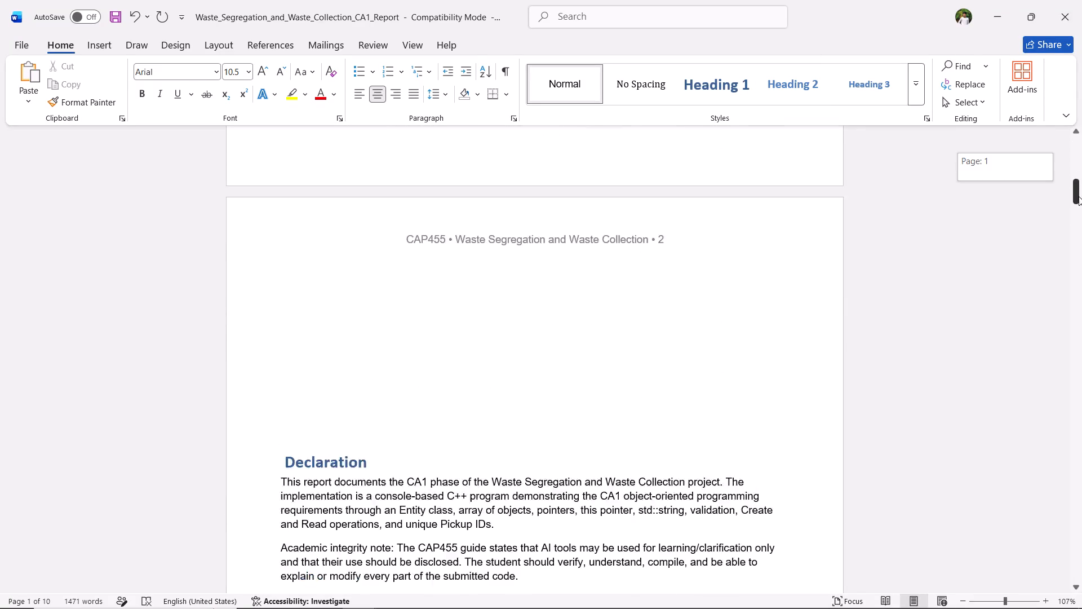
pyautogui.moveTo(1079, 196); pyautogui.dragTo(1079, 206)
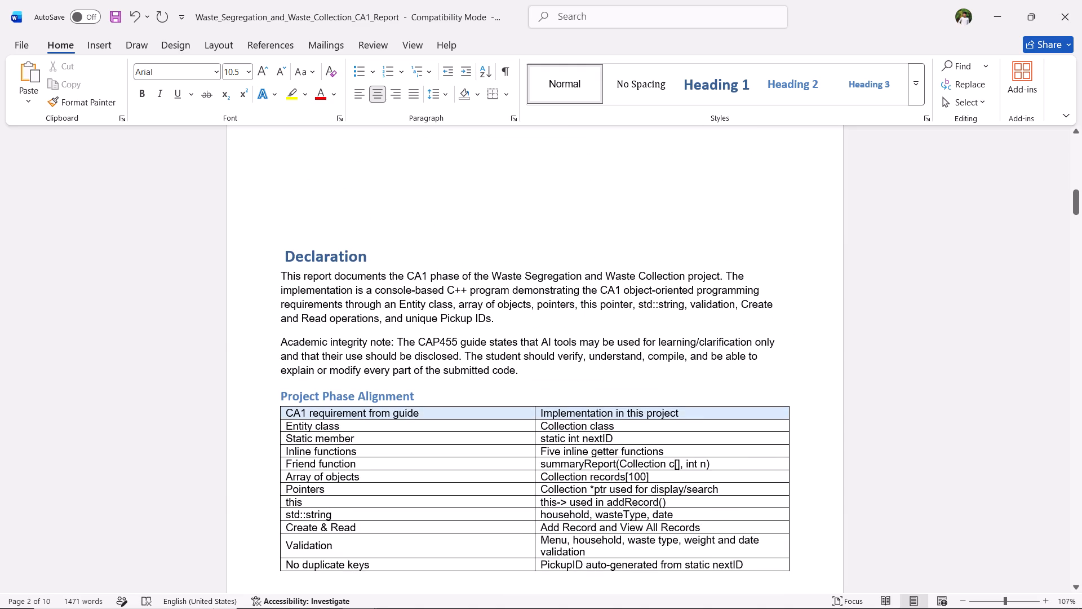
pyautogui.moveTo(1074, 210); pyautogui.dragTo(1074, 218)
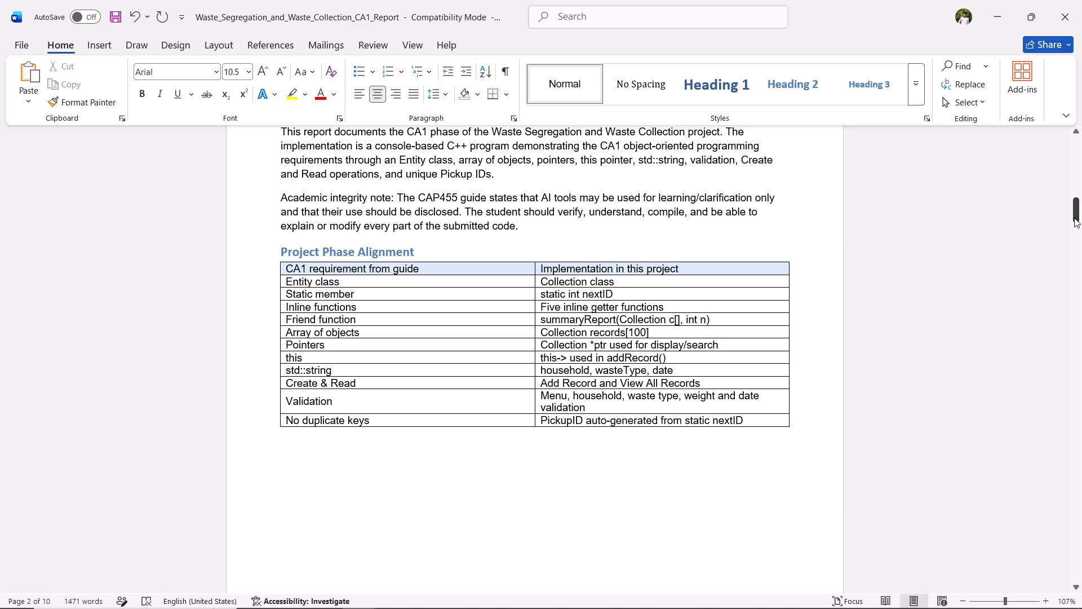
pyautogui.click(895, 346)
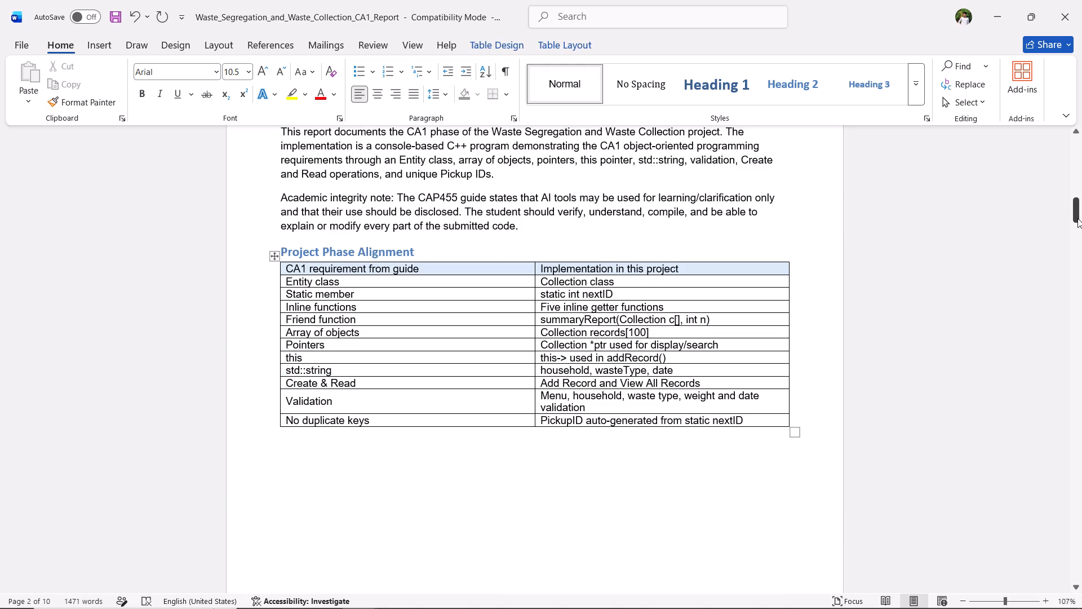
pyautogui.moveTo(1078, 218); pyautogui.dragTo(1079, 226)
pyautogui.click(1026, 266)
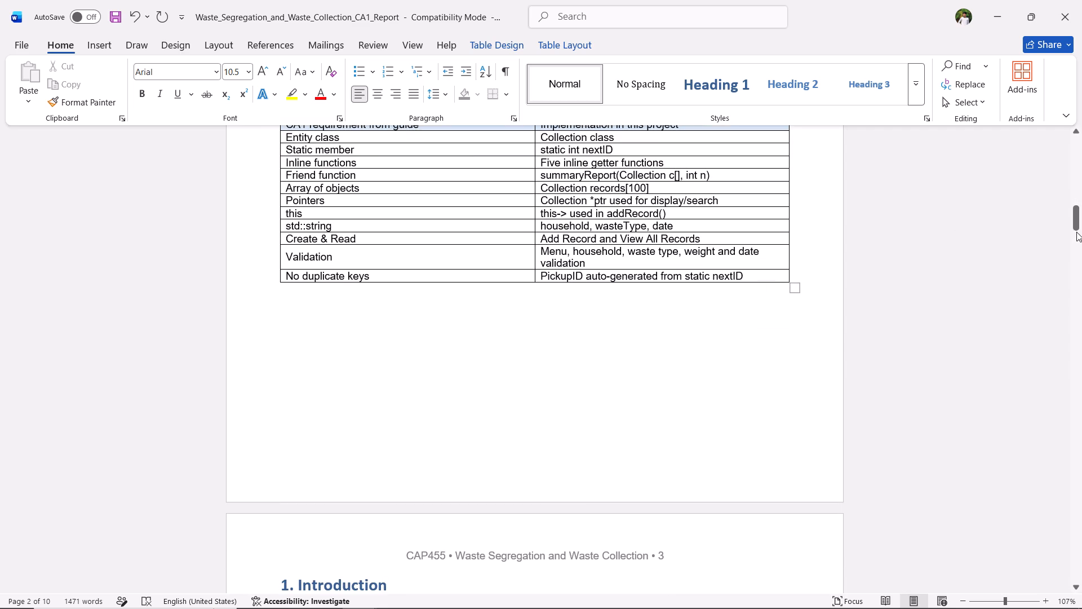
pyautogui.moveTo(1076, 224); pyautogui.dragTo(1076, 214)
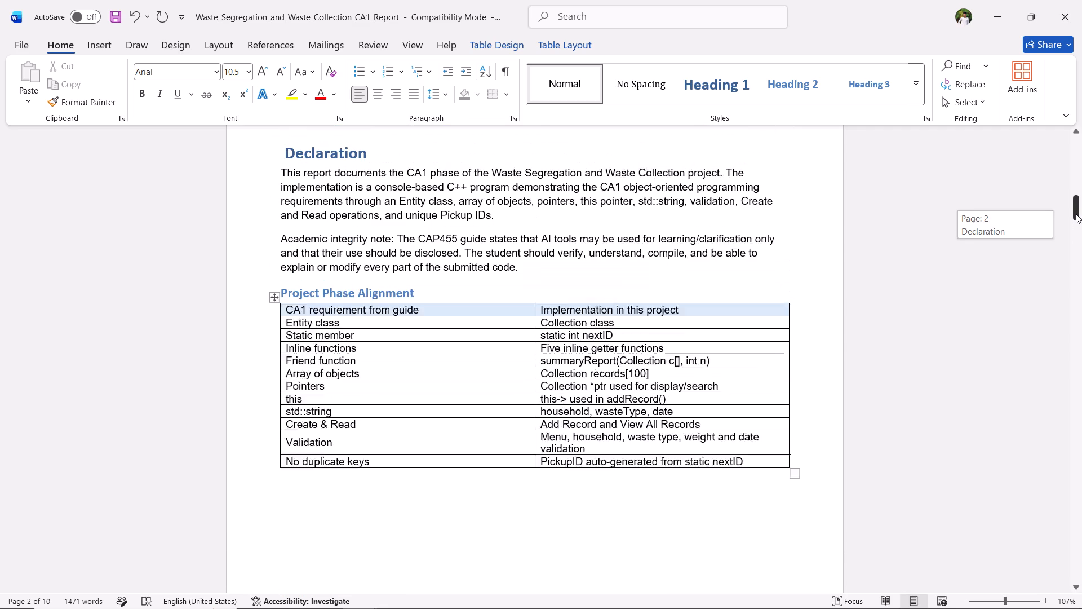
pyautogui.moveTo(1076, 214); pyautogui.dragTo(1076, 210)
pyautogui.click(989, 266)
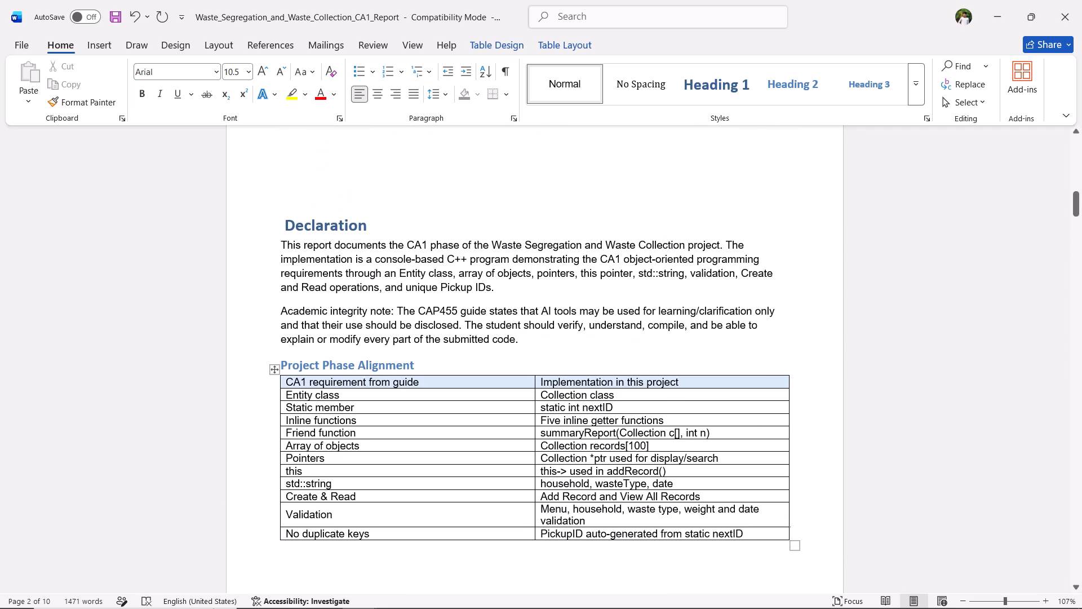
pyautogui.moveTo(1075, 204); pyautogui.dragTo(1067, 248)
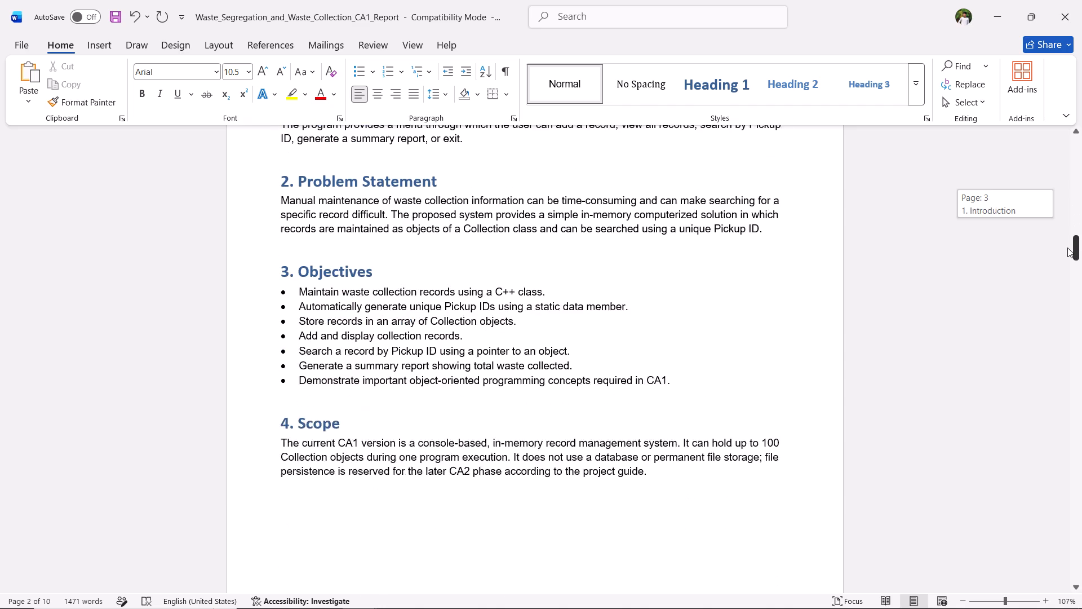
pyautogui.moveTo(1067, 248); pyautogui.dragTo(1067, 248)
pyautogui.moveTo(1077, 255); pyautogui.dragTo(1081, 238)
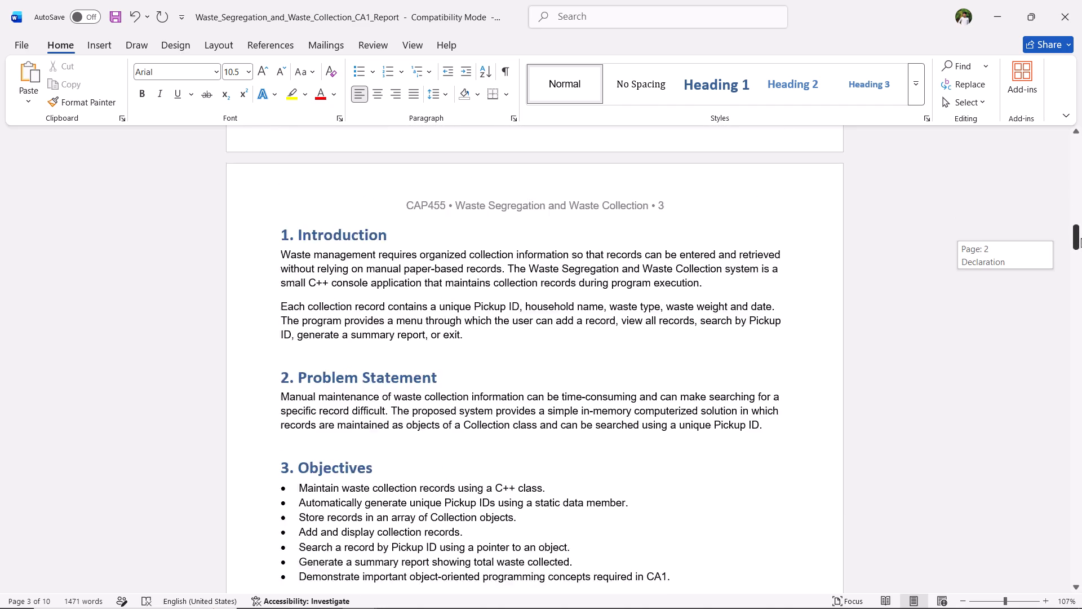
pyautogui.moveTo(1081, 238); pyautogui.dragTo(1081, 208)
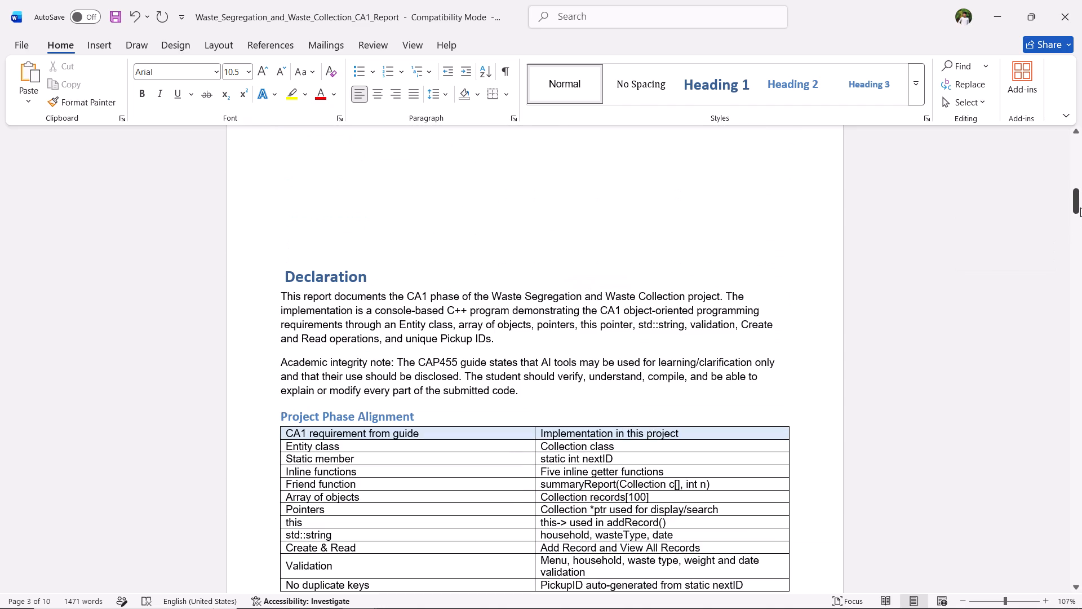
pyautogui.moveTo(1080, 209); pyautogui.dragTo(1080, 217)
pyautogui.moveTo(1075, 213); pyautogui.dragTo(1076, 217)
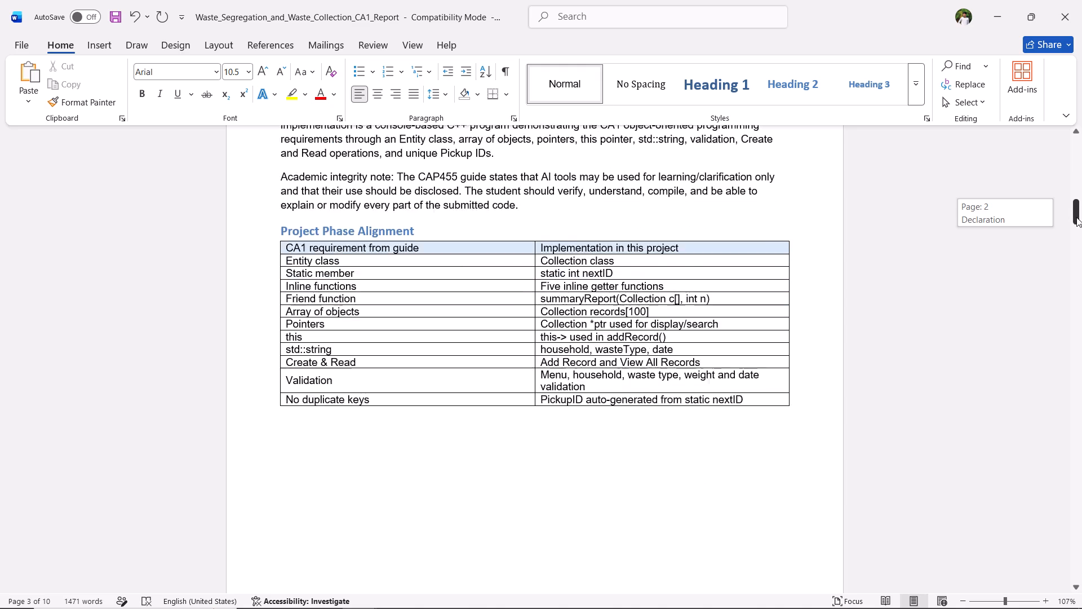
pyautogui.moveTo(1076, 217); pyautogui.dragTo(1078, 245)
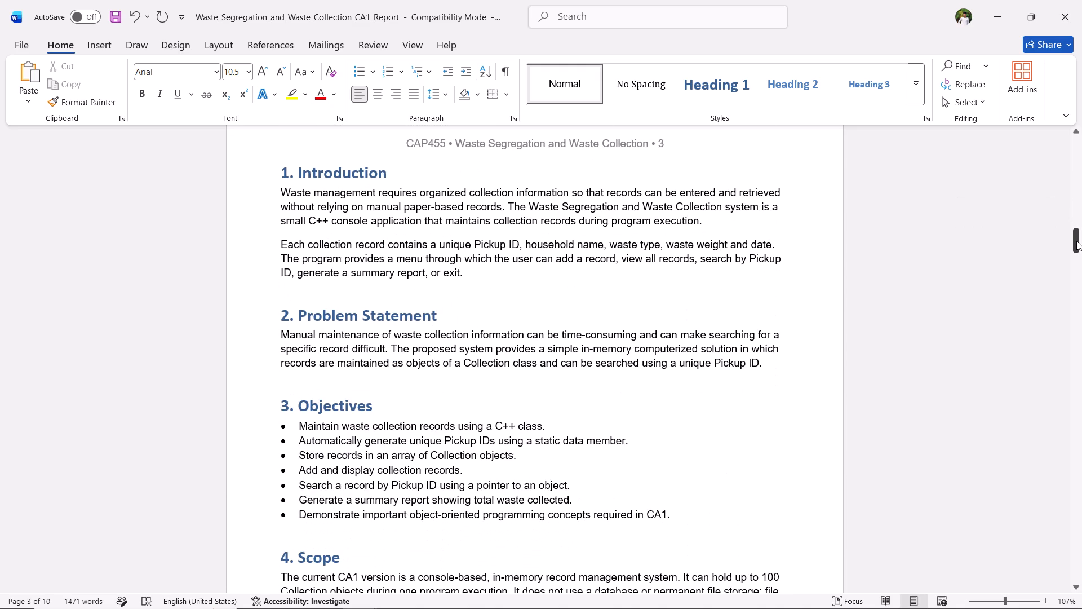
pyautogui.moveTo(1076, 241); pyautogui.dragTo(1076, 256)
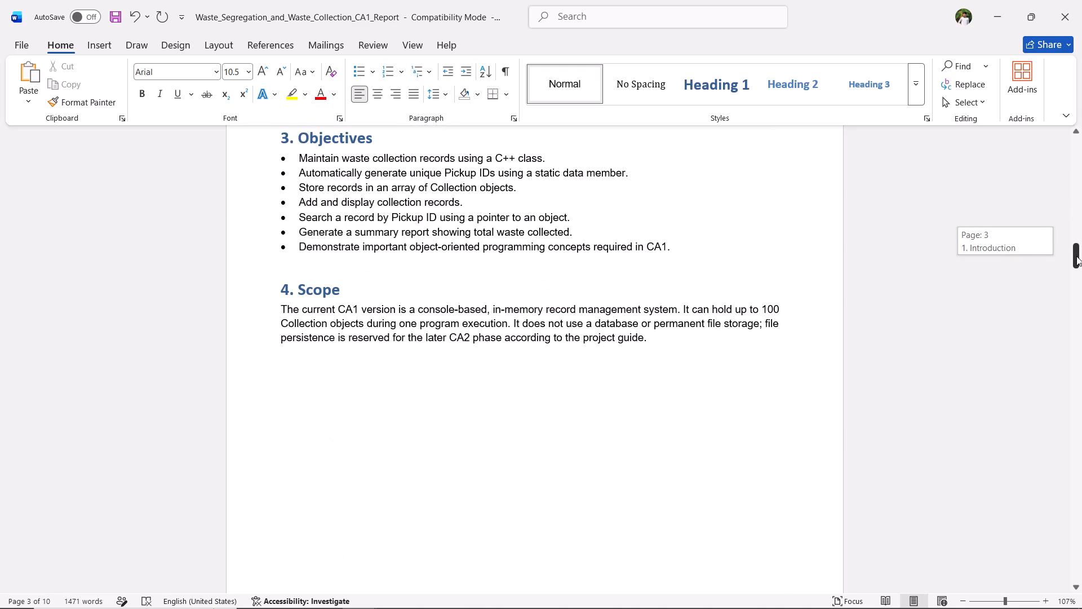
pyautogui.moveTo(1076, 256); pyautogui.dragTo(1070, 308)
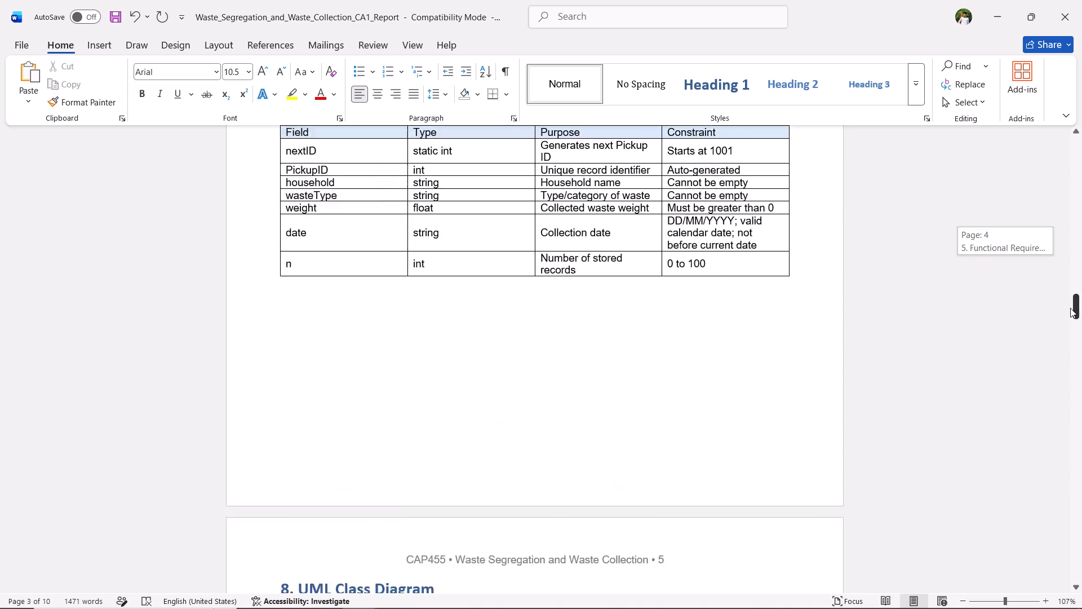
pyautogui.moveTo(1070, 308); pyautogui.dragTo(1081, 254)
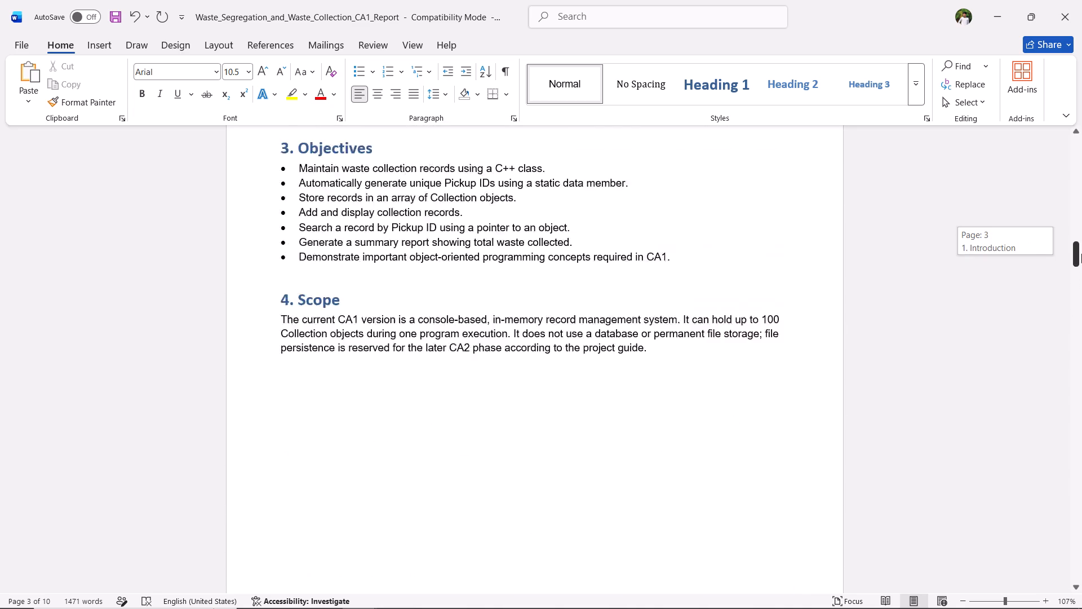
pyautogui.moveTo(1081, 254); pyautogui.dragTo(1081, 240)
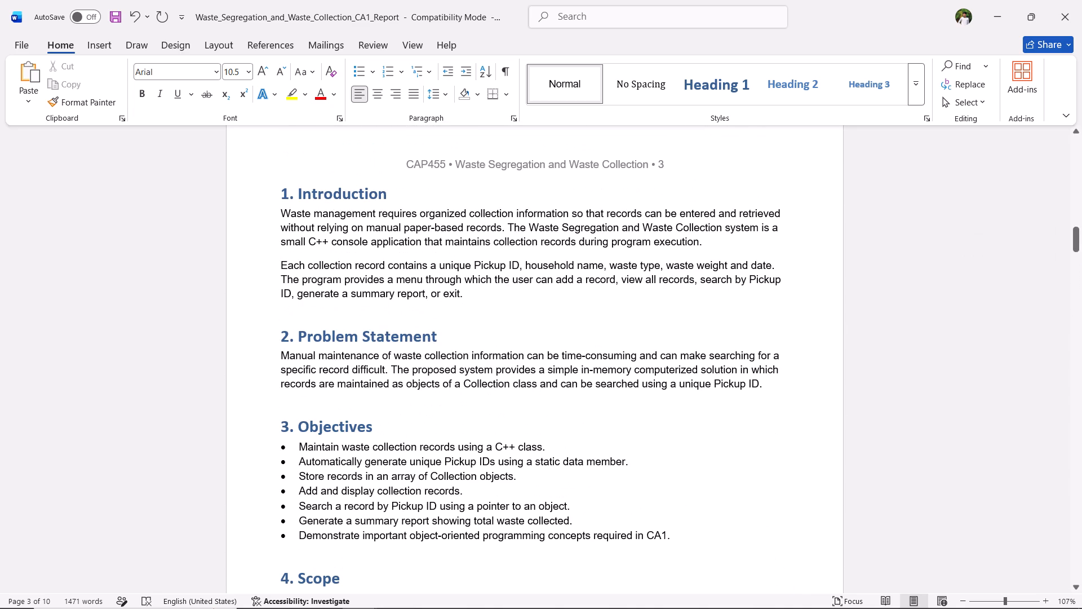
pyautogui.scroll(1, 844, 231)
pyautogui.scroll(-1, 844, 231)
# Insert two blank paragraphs above the "1. Introduction" heading on page 3 to move the section down the page.
pyautogui.click(282, 192)
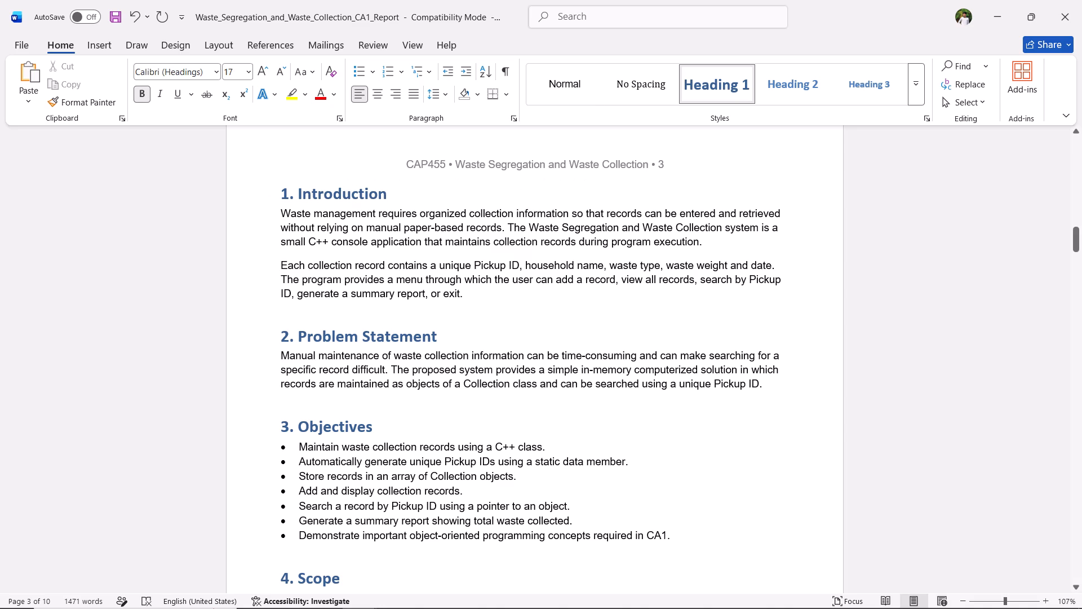
pyautogui.moveTo(1075, 242); pyautogui.dragTo(1075, 242)
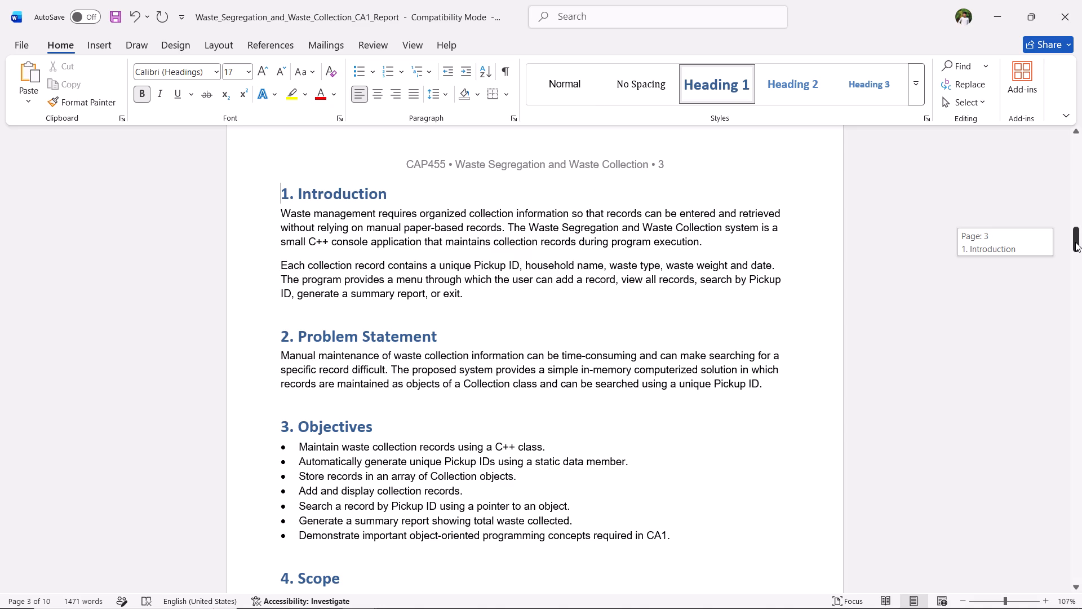
pyautogui.moveTo(1075, 242); pyautogui.dragTo(1068, 247)
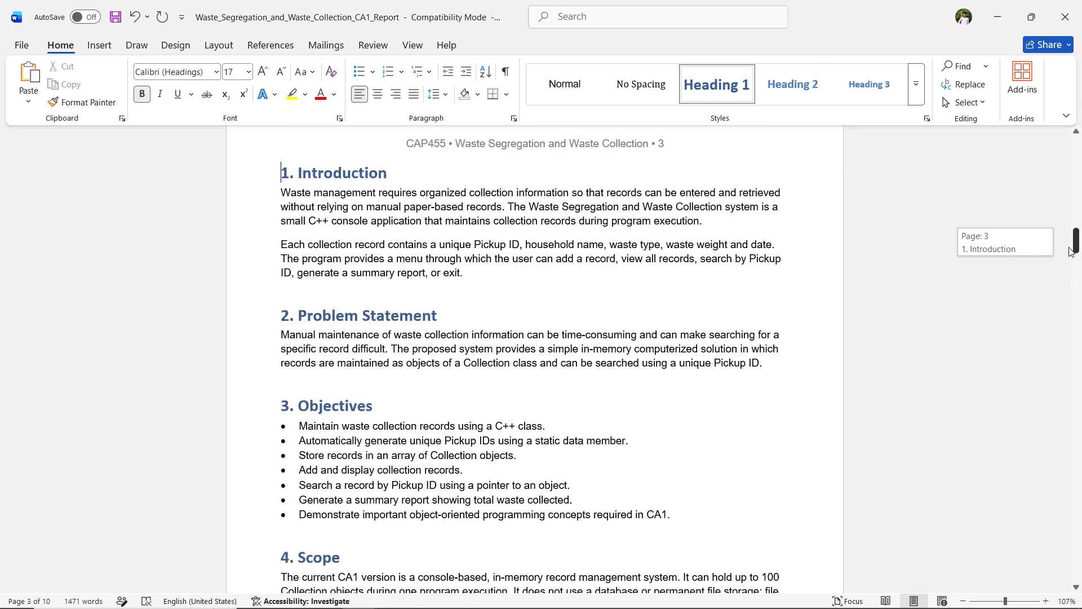
pyautogui.moveTo(1068, 247); pyautogui.dragTo(1057, 255)
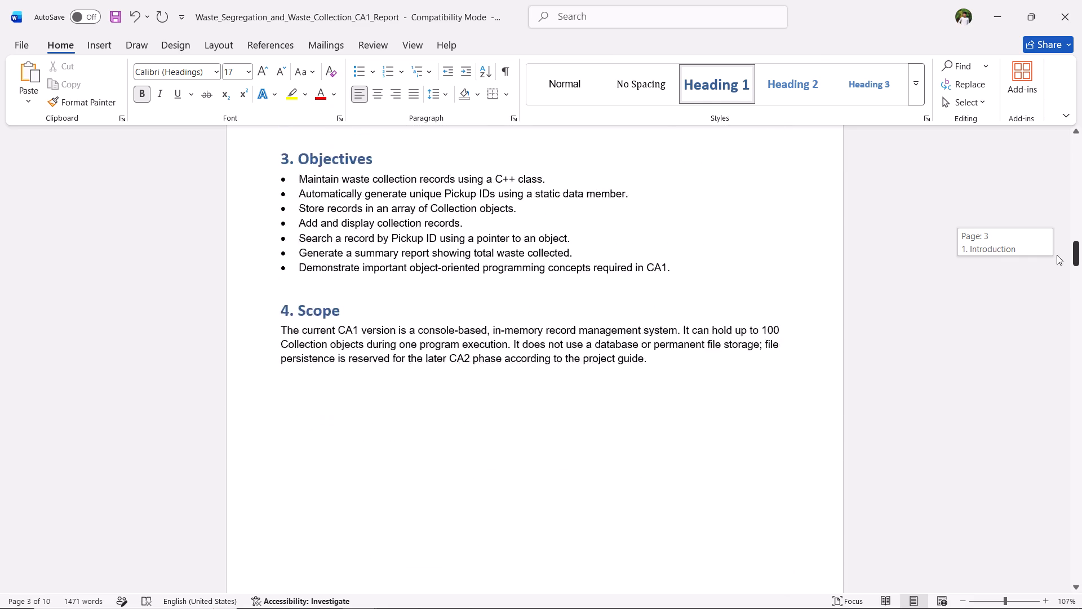
pyautogui.moveTo(1057, 255); pyautogui.dragTo(1056, 236)
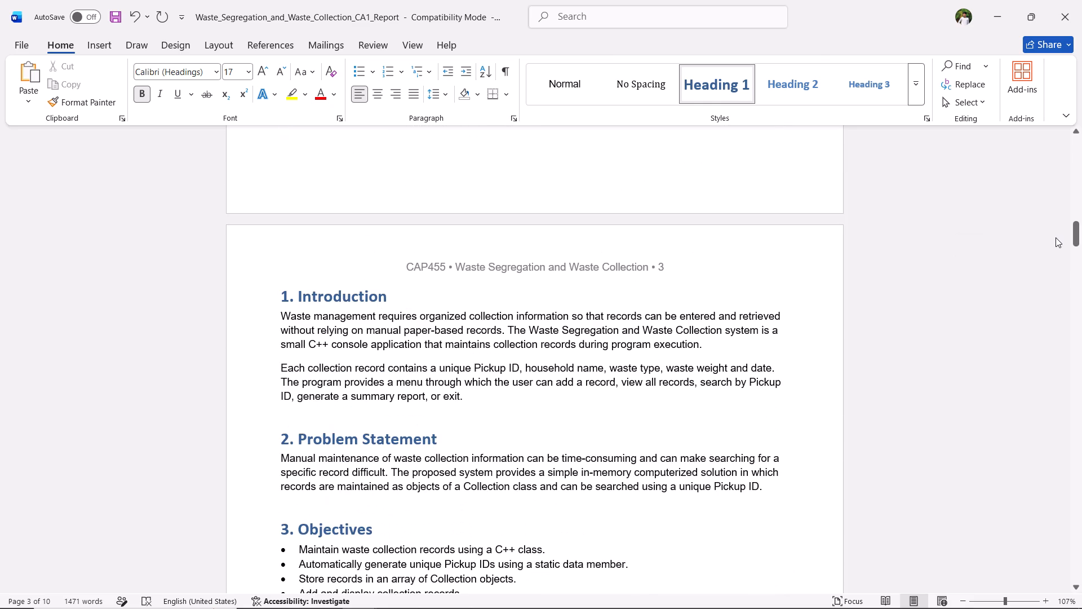
pyautogui.press('Return')
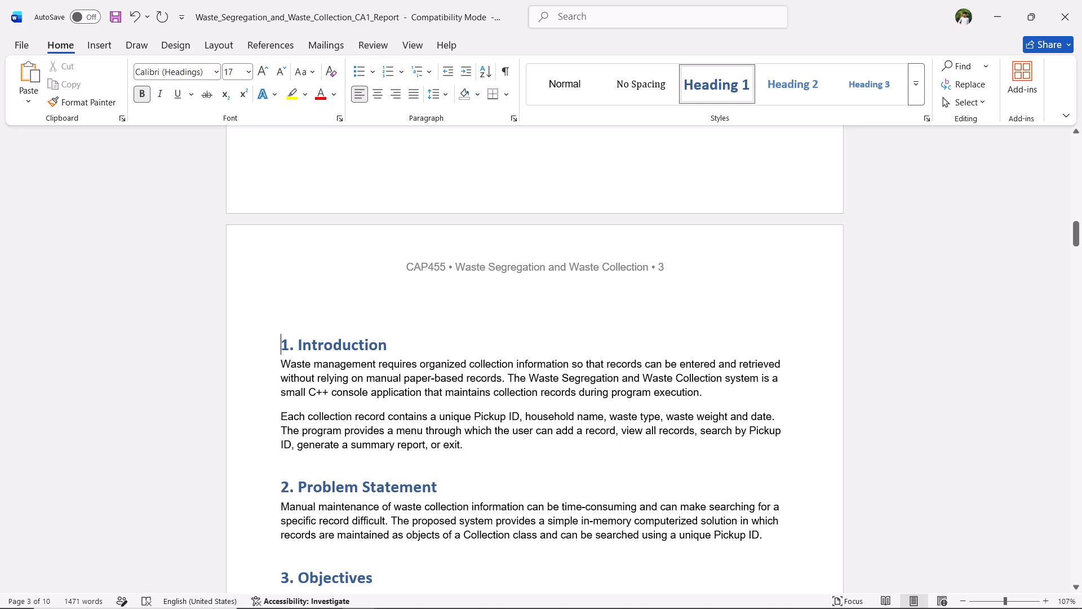
pyautogui.moveTo(1076, 235); pyautogui.dragTo(1076, 235)
pyautogui.moveTo(1076, 235); pyautogui.dragTo(1081, 264)
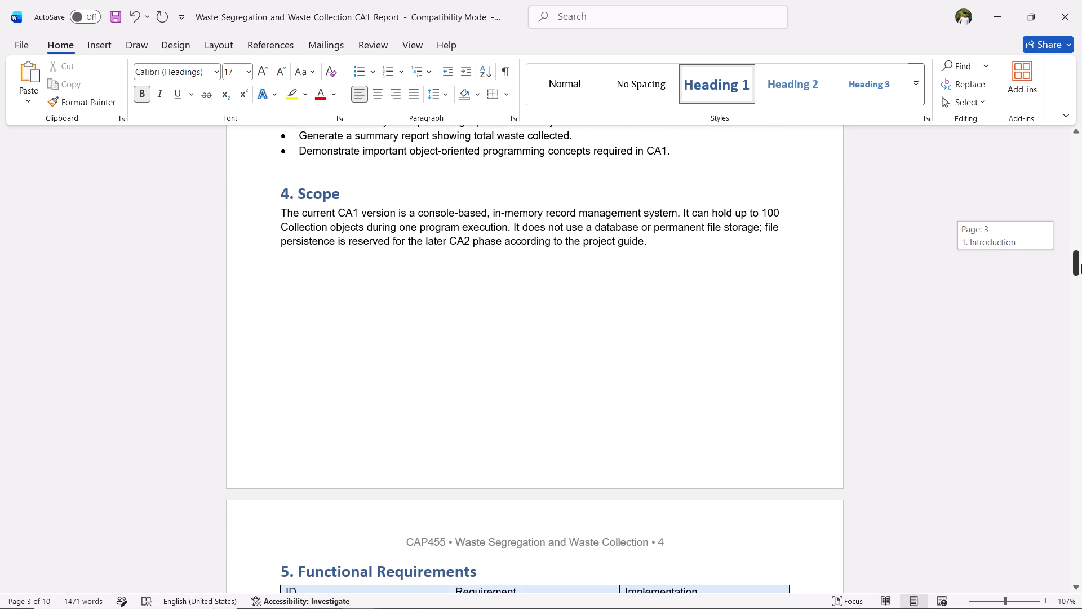
pyautogui.moveTo(1081, 264); pyautogui.dragTo(1081, 237)
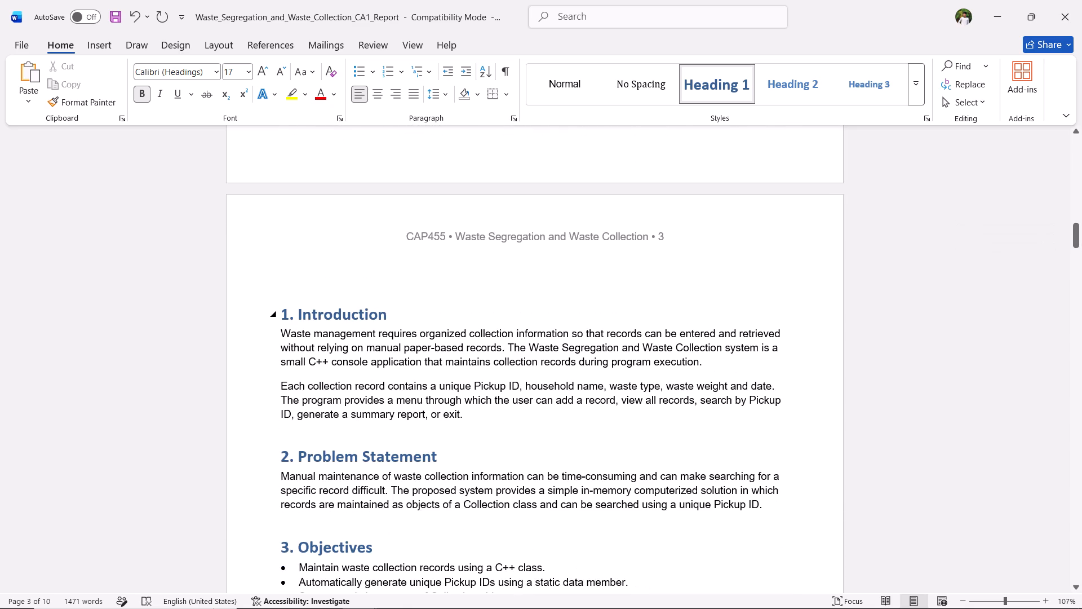
pyautogui.press('Return')
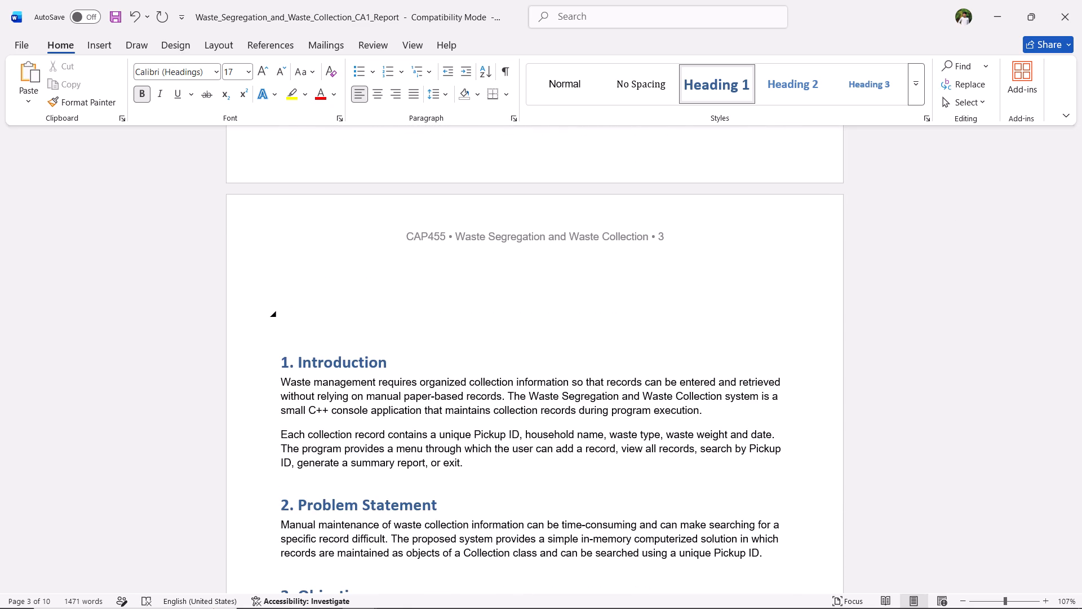
# Insert two blank paragraphs above the "5. Functional Requirements" heading on page 4 to move the section down the page.
pyautogui.moveTo(1076, 234); pyautogui.dragTo(1081, 289)
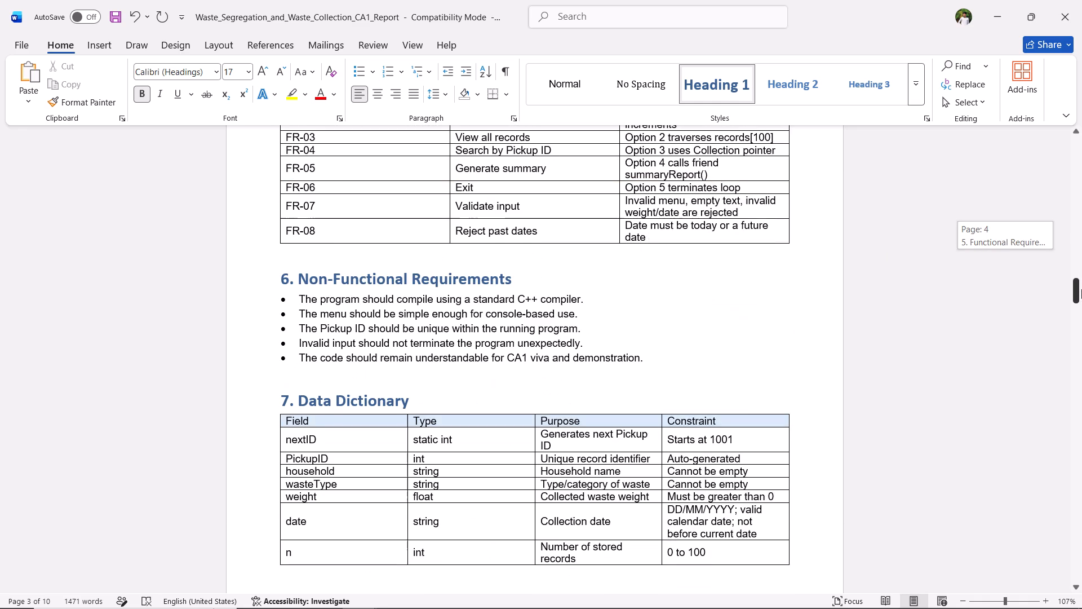
pyautogui.moveTo(1081, 289); pyautogui.dragTo(1071, 281)
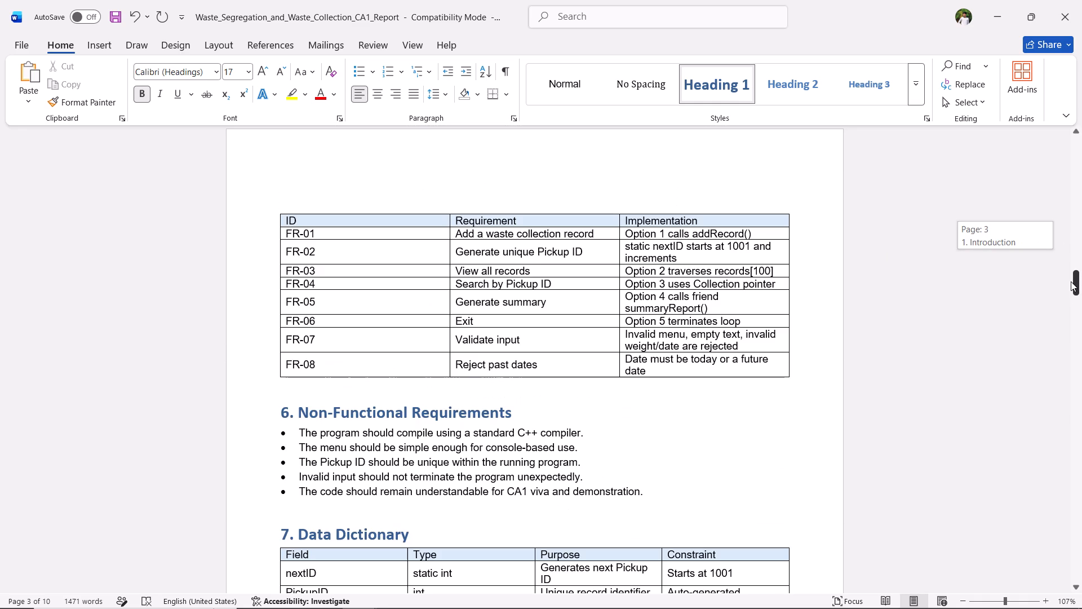
pyautogui.moveTo(1071, 281); pyautogui.dragTo(1070, 272)
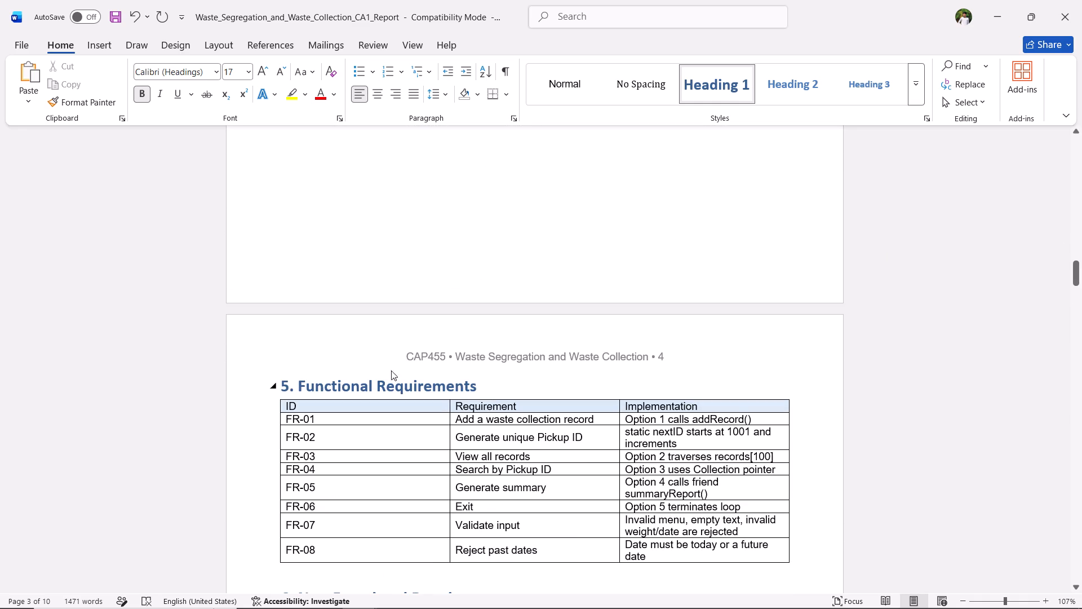
pyautogui.click(281, 377)
pyautogui.press('Return')
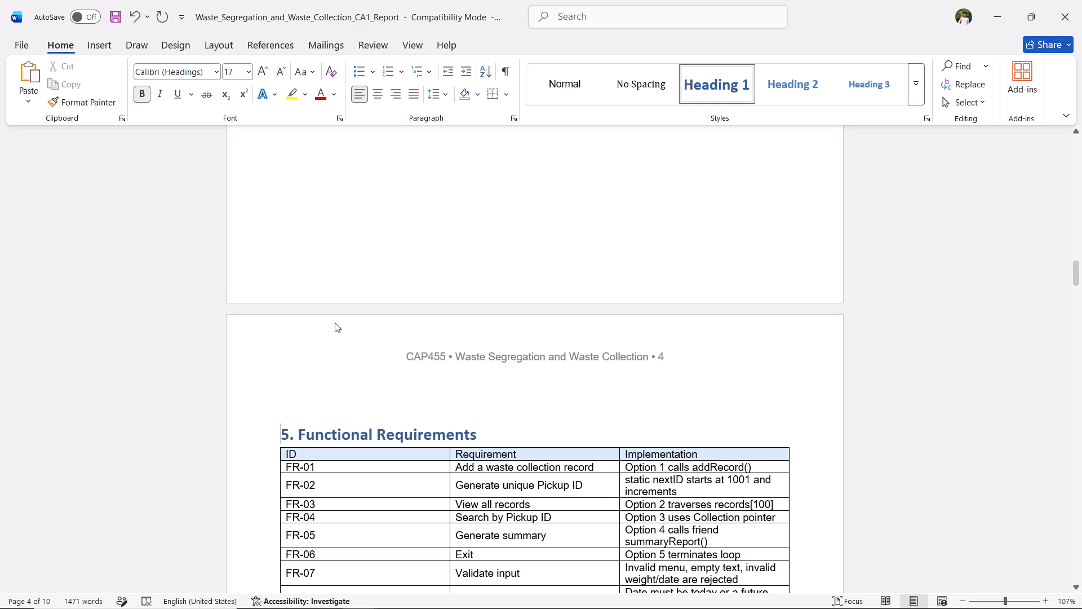
pyautogui.moveTo(1075, 268); pyautogui.dragTo(1076, 275)
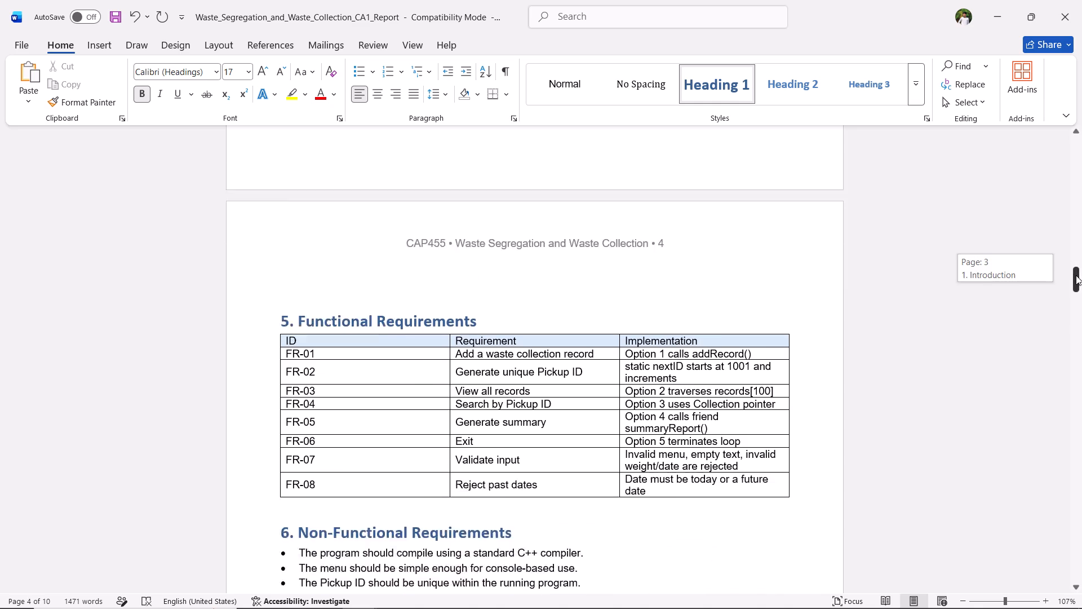
pyautogui.moveTo(1076, 275); pyautogui.dragTo(1074, 283)
pyautogui.press('Return')
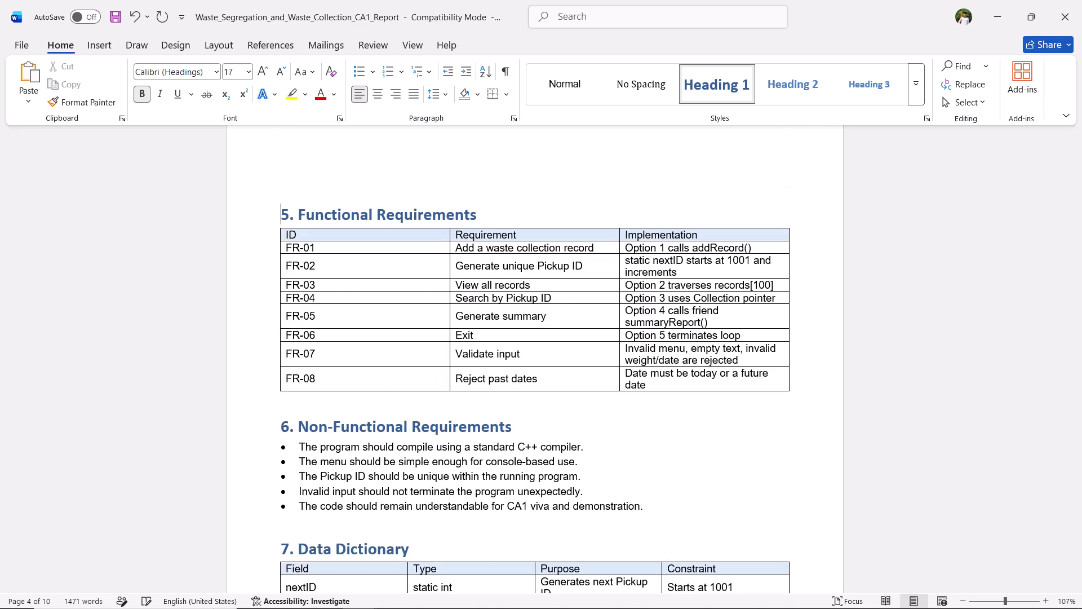
# Insert two blank paragraphs above the "8. UML Class Diagram" heading on page 5 to move the section down the page.
pyautogui.scroll(-2, 410, 320)
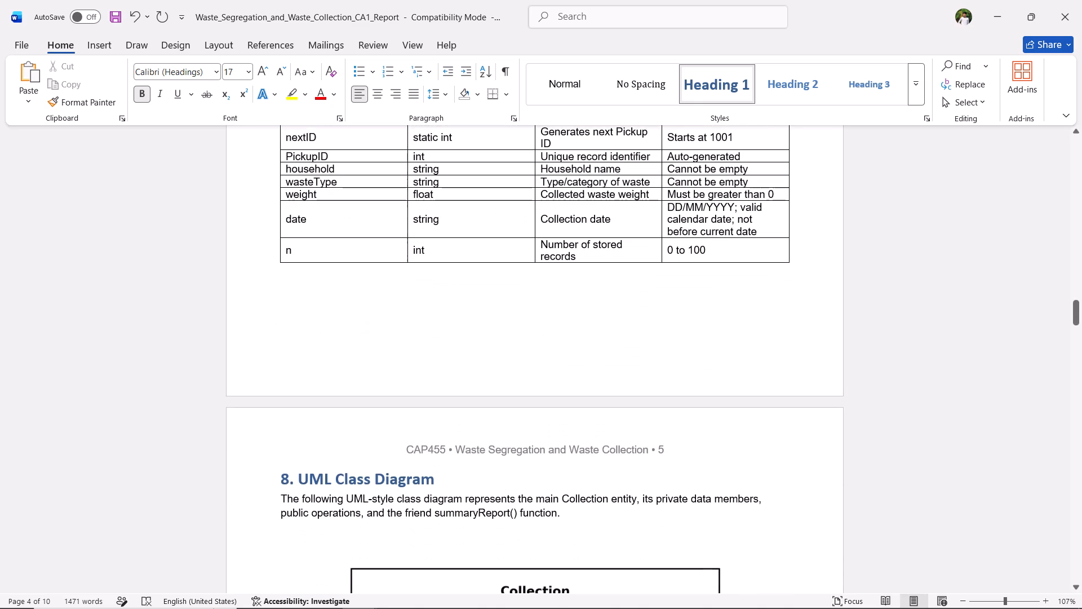
pyautogui.scroll(-3, 365, 395)
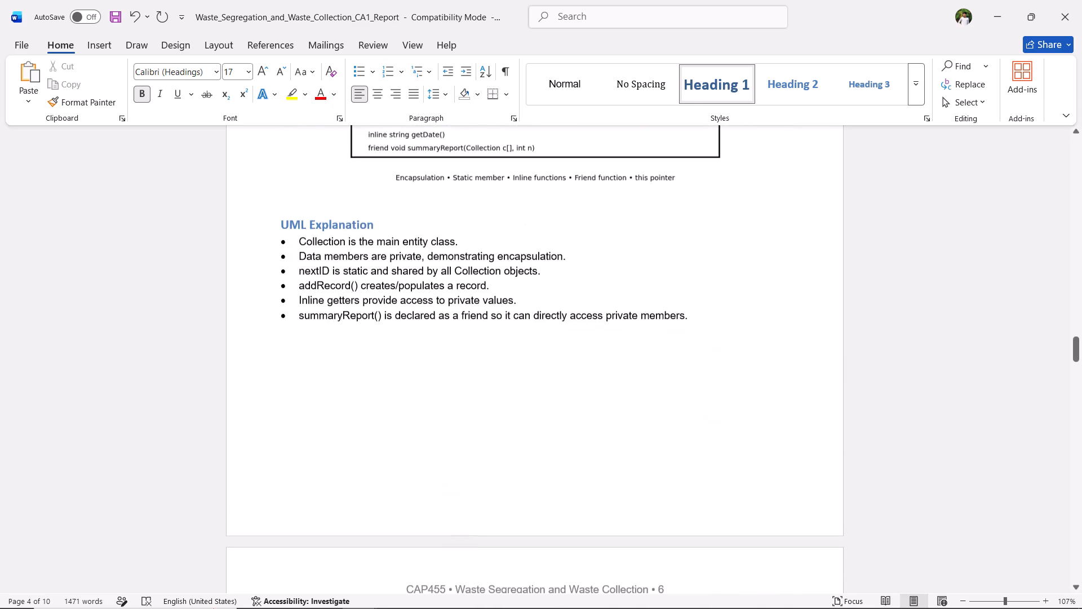
pyautogui.scroll(3, 367, 392)
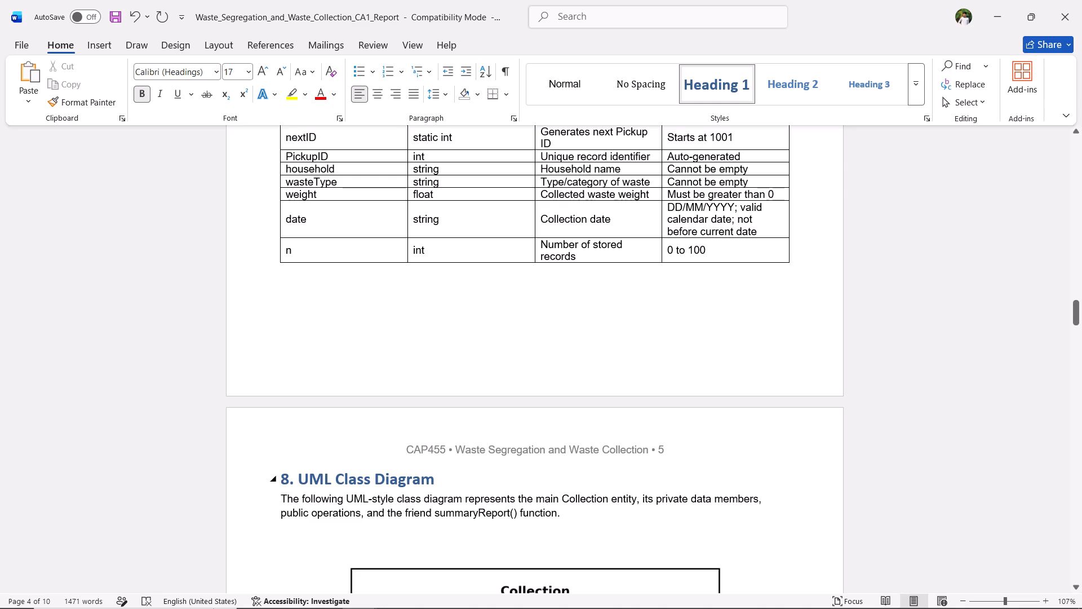
pyautogui.click(280, 478)
pyautogui.press('Return')
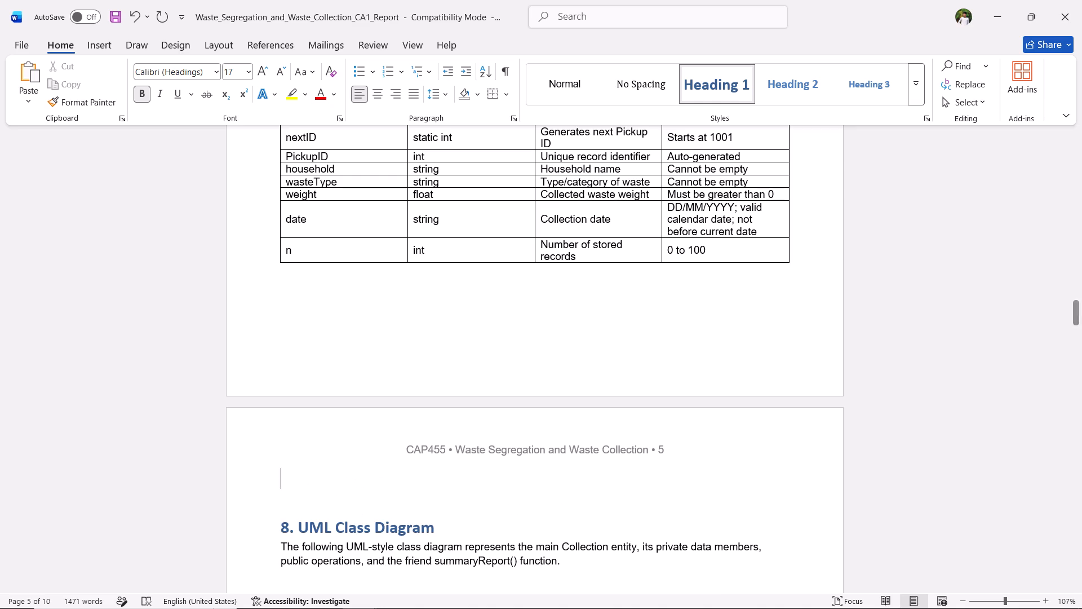
pyautogui.press('Return')
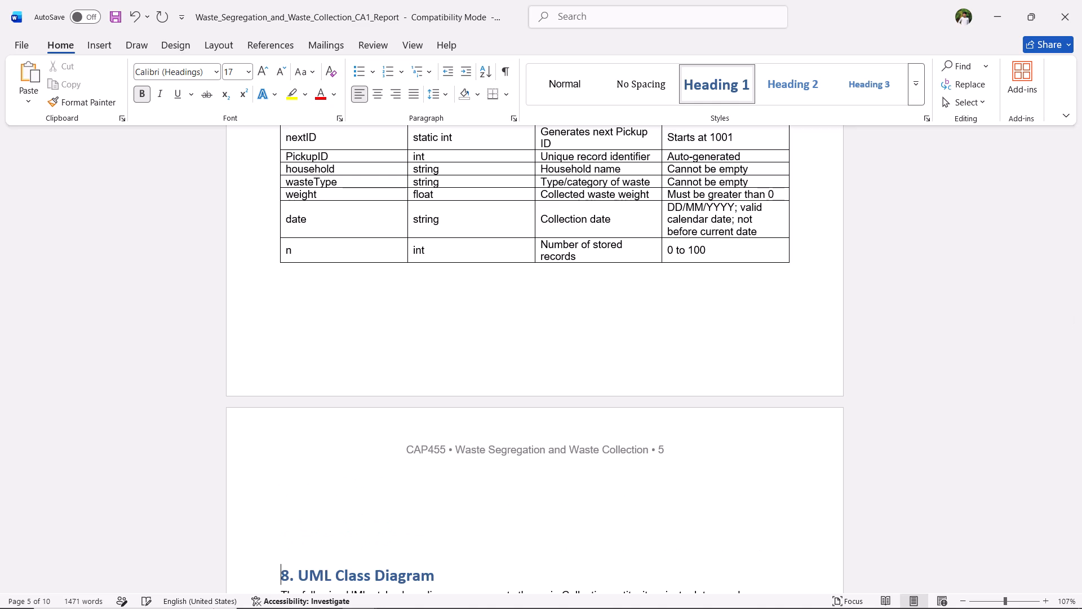
# Insert one blank paragraph above the "9. Data Flow Diagram (DFD)" heading on page 6 to move the section down the page.
pyautogui.scroll(3, 316, 448)
pyautogui.scroll(-1, 316, 448)
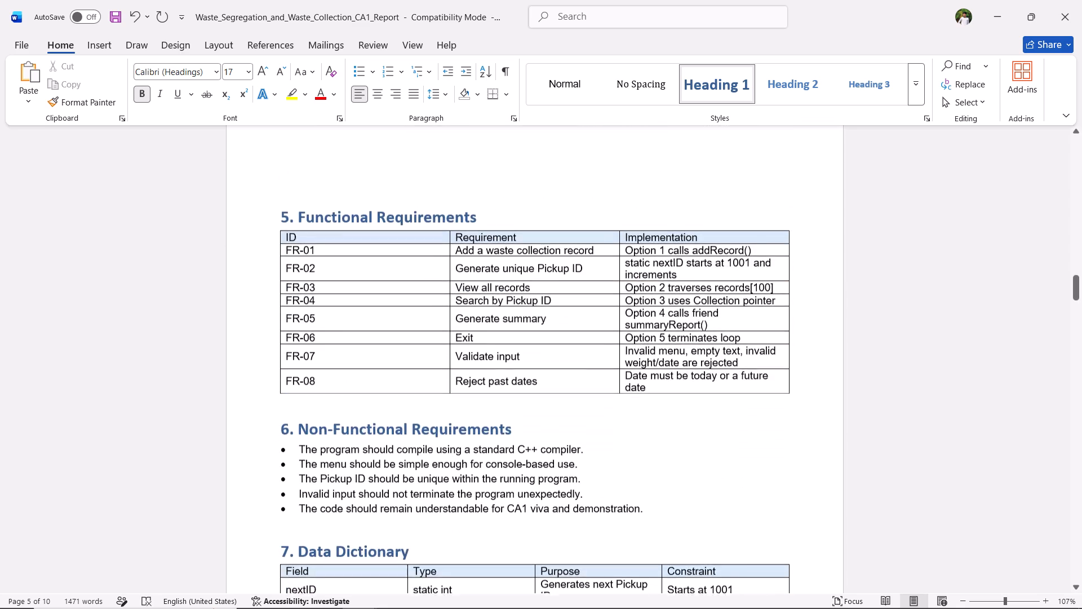
pyautogui.scroll(-5, 316, 448)
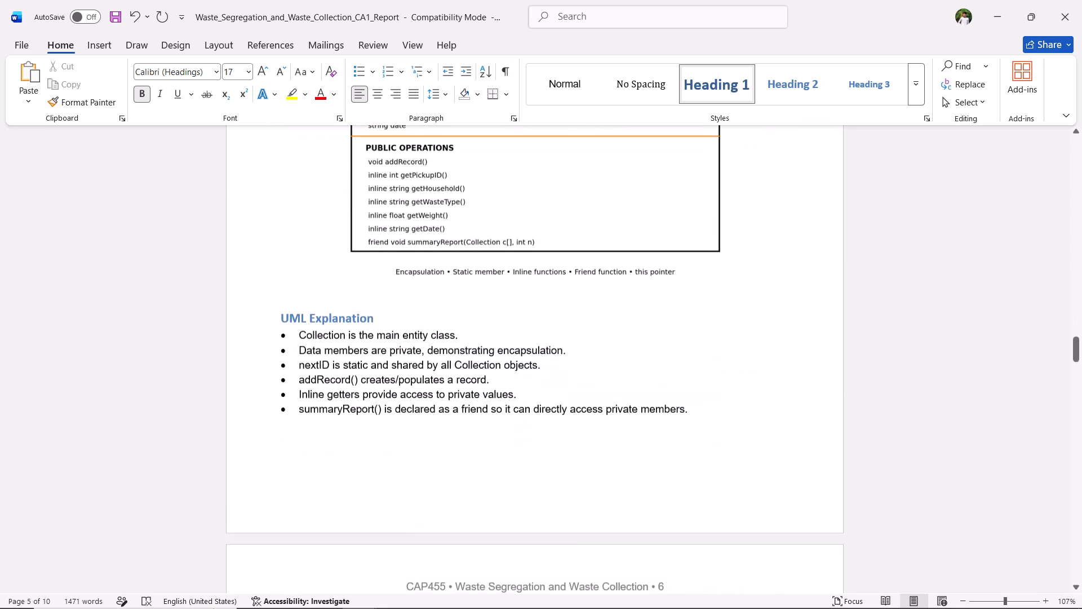
pyautogui.scroll(-4, 316, 448)
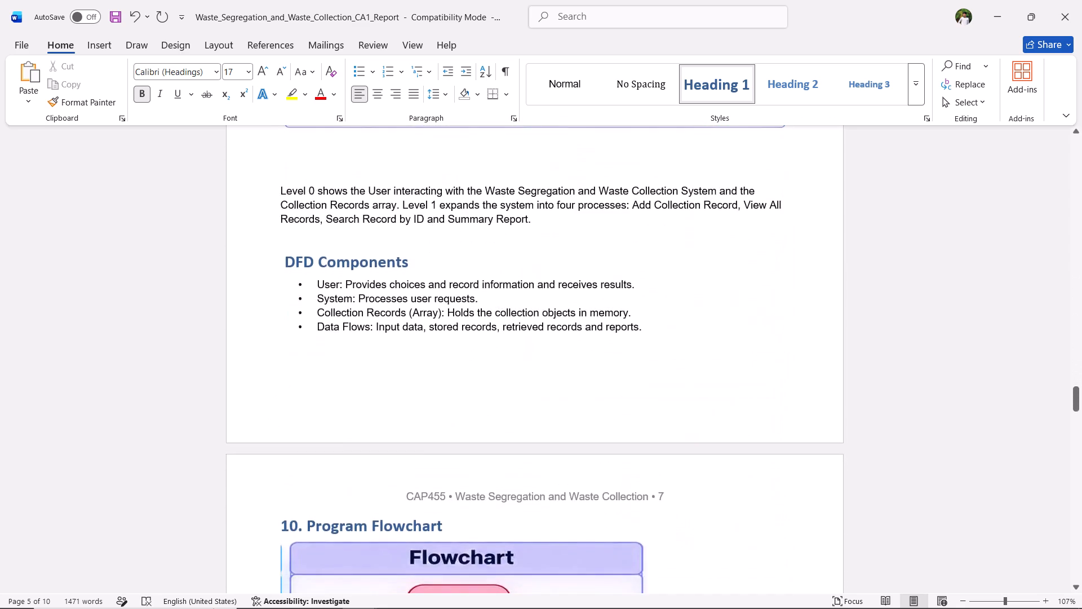
pyautogui.scroll(3, 316, 448)
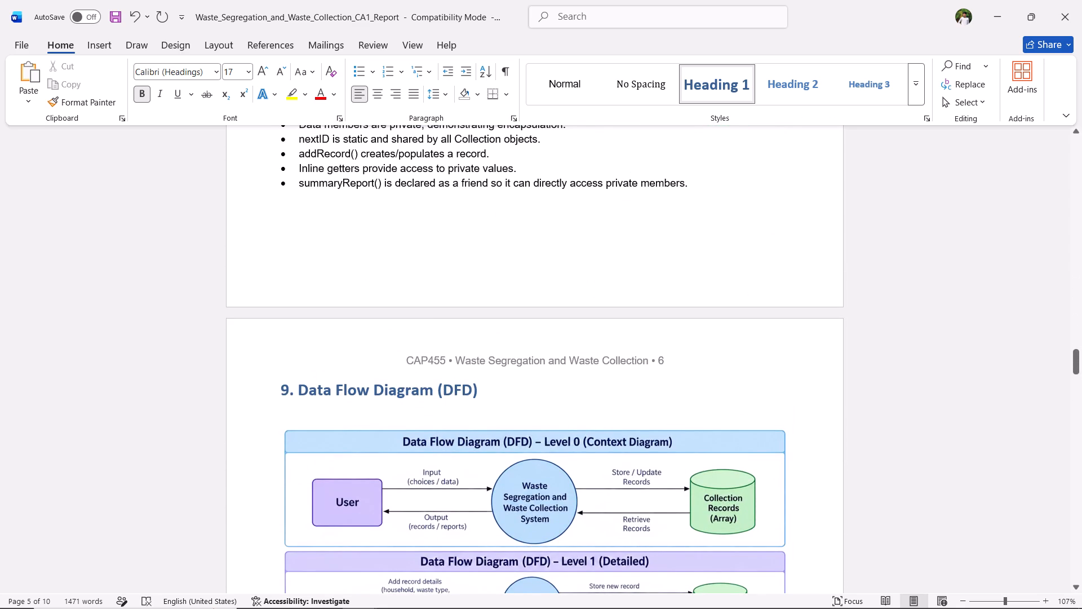
pyautogui.click(282, 390)
pyautogui.press('Return')
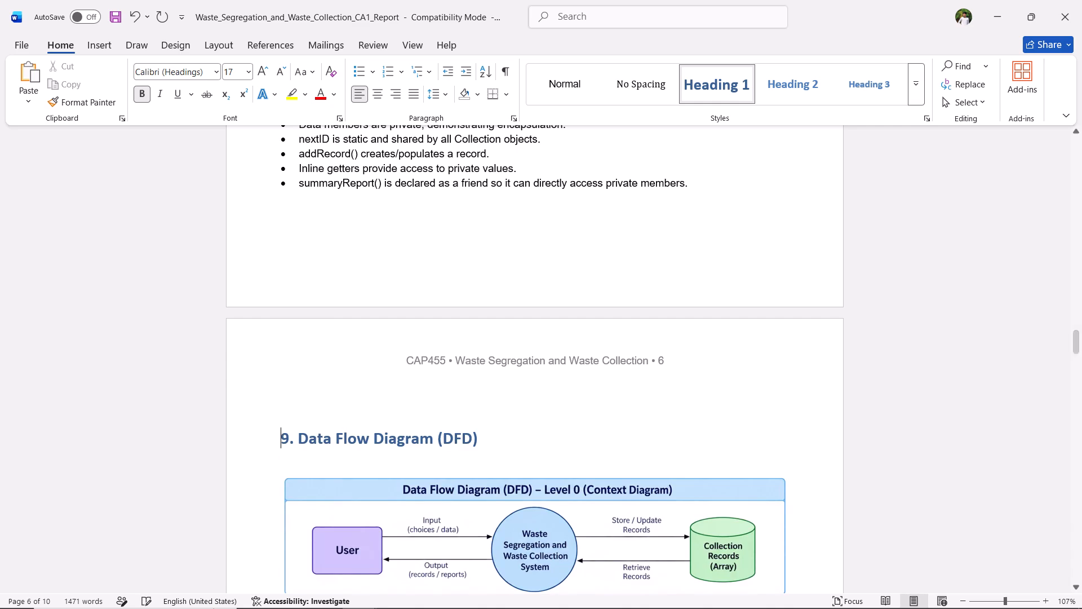
# Remove the empty page 7 between the DFD Components list and the "10. Program Flowchart" section by deleting its blank content.
pyautogui.scroll(-6, 320, 364)
pyautogui.scroll(2, 320, 364)
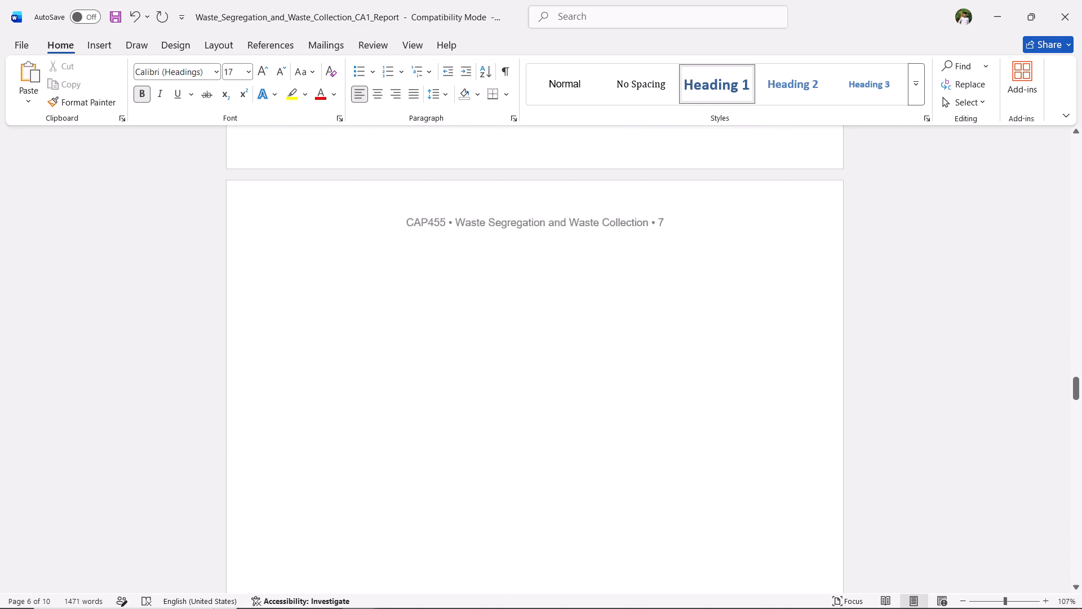
pyautogui.scroll(1, 320, 364)
pyautogui.click(455, 545)
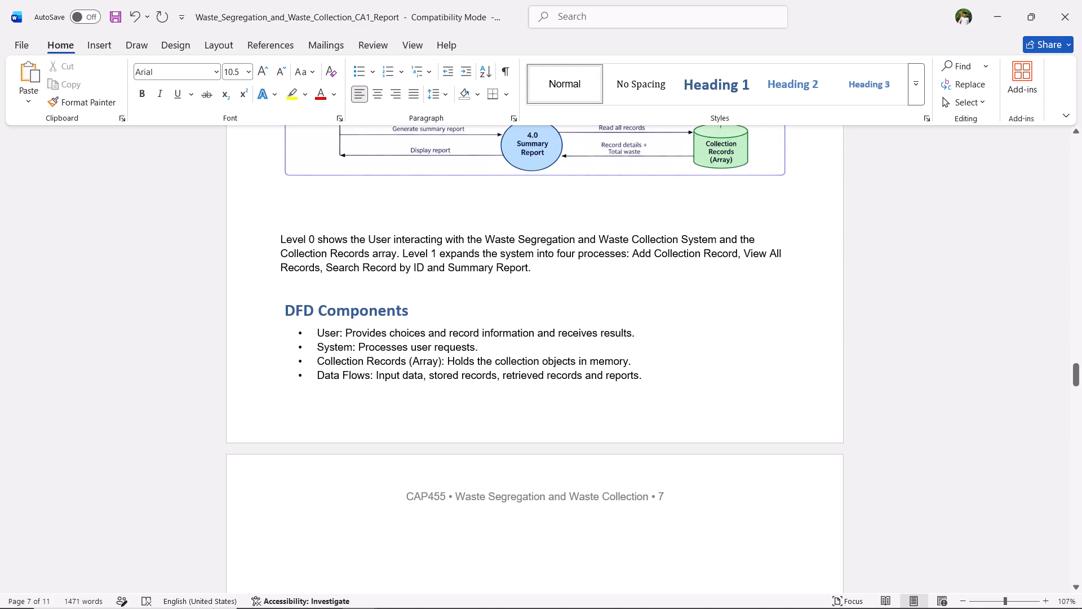
pyautogui.scroll(-6, 510, 558)
pyautogui.scroll(3, 512, 555)
pyautogui.scroll(2, 472, 518)
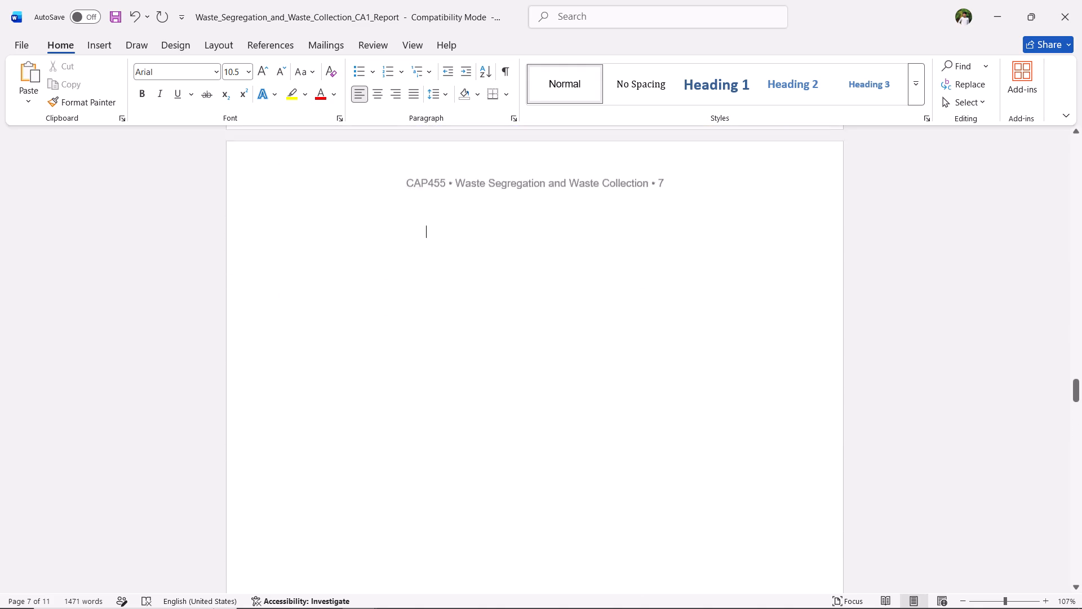
pyautogui.scroll(-3, 472, 518)
pyautogui.scroll(2, 472, 518)
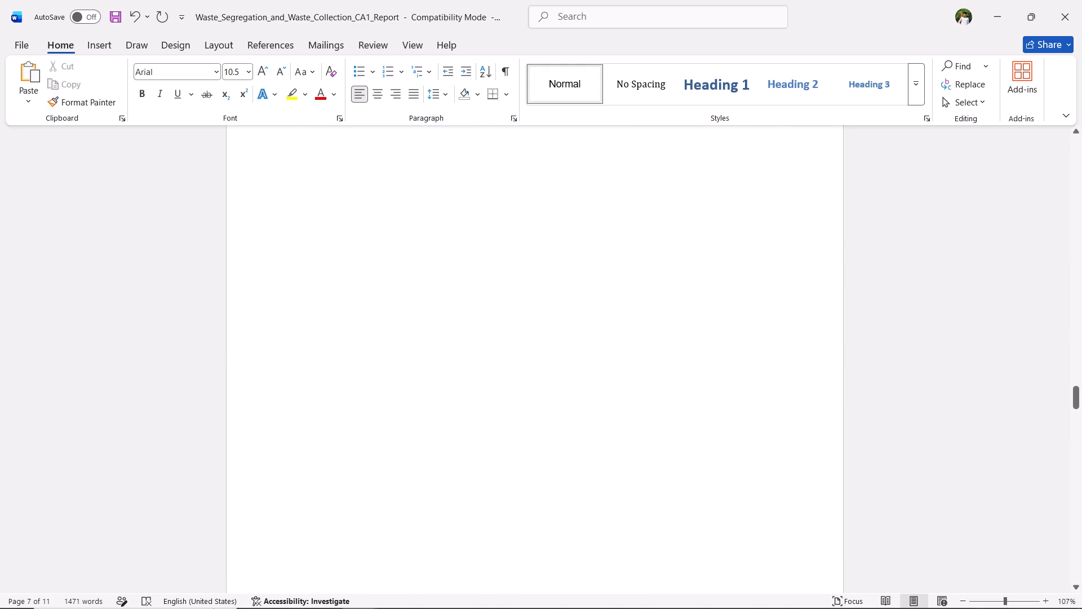
pyautogui.scroll(3, 472, 518)
pyautogui.scroll(-1, 472, 518)
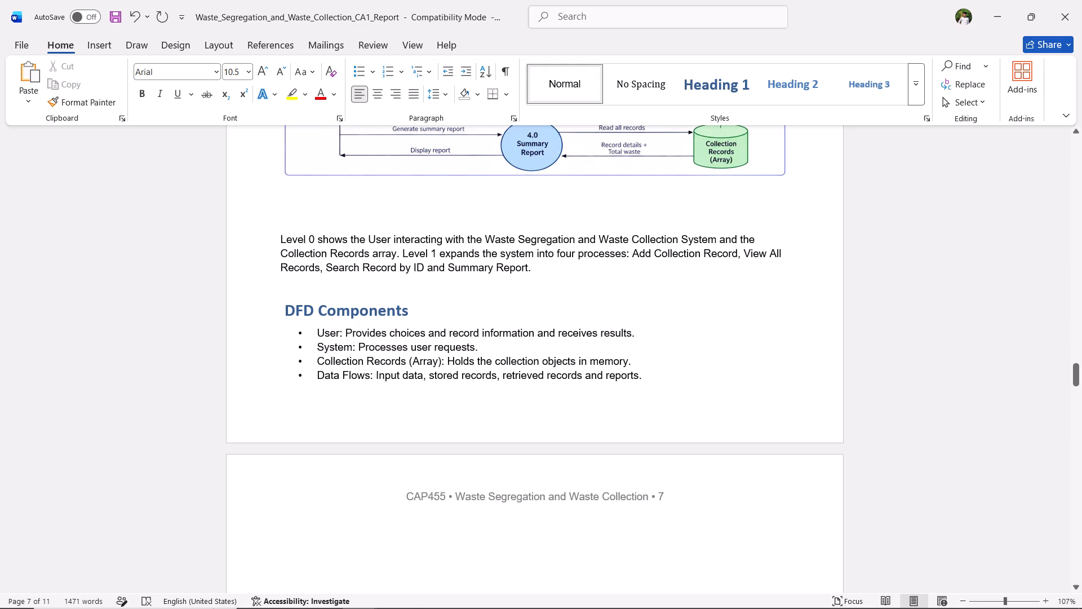
pyautogui.press('BackSpace')
pyautogui.press('BackSpace')
pyautogui.press('BackSpace')
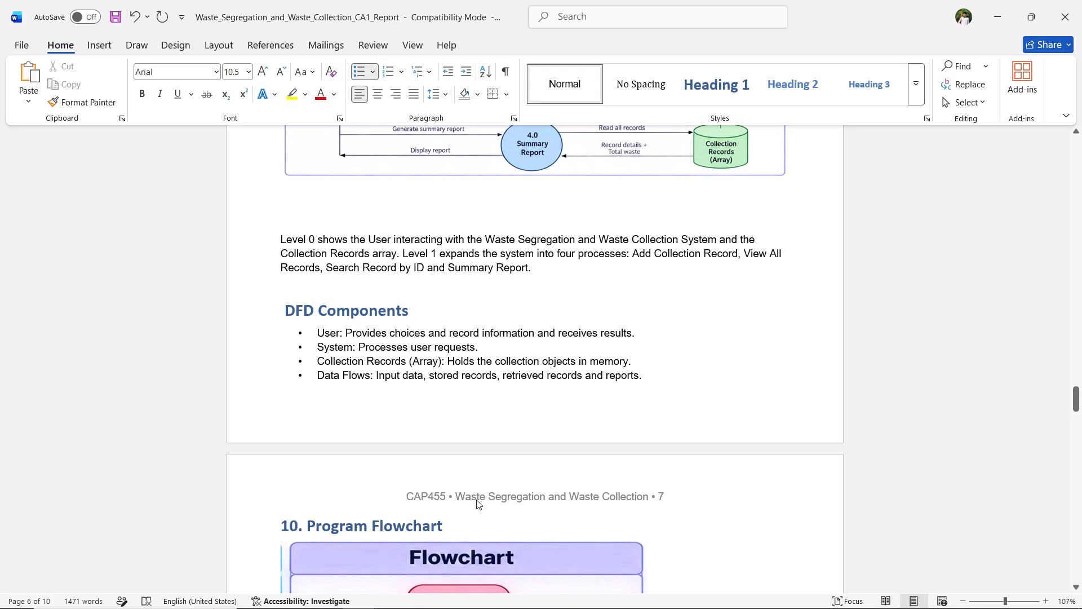
# Review the page layout and spacing from section 10, Program Flowchart, through to section 18, Conclusion.
pyautogui.scroll(-6, 476, 500)
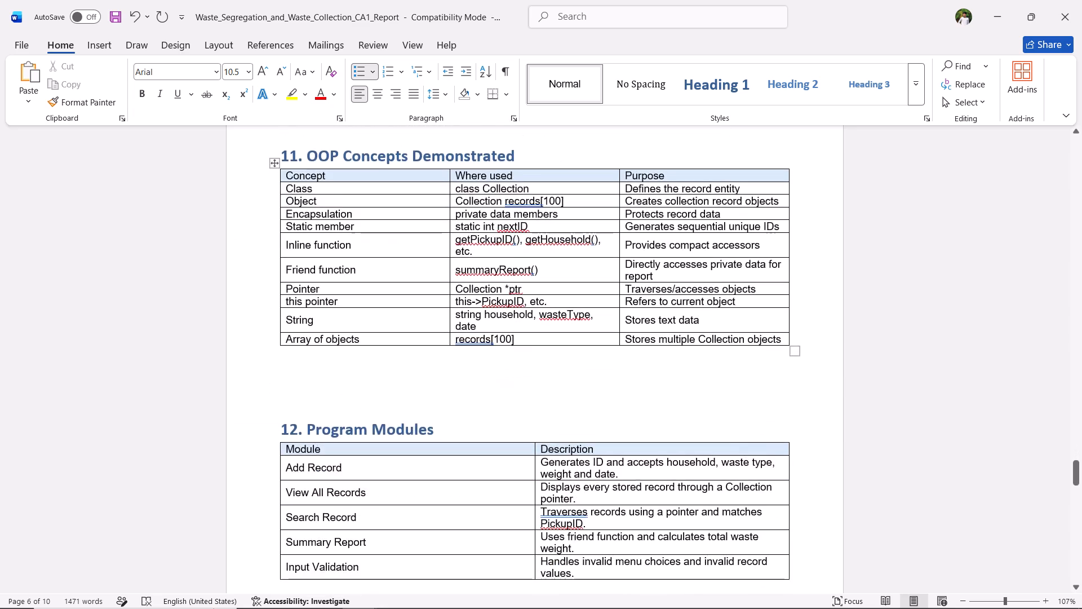
pyautogui.scroll(-3, 475, 499)
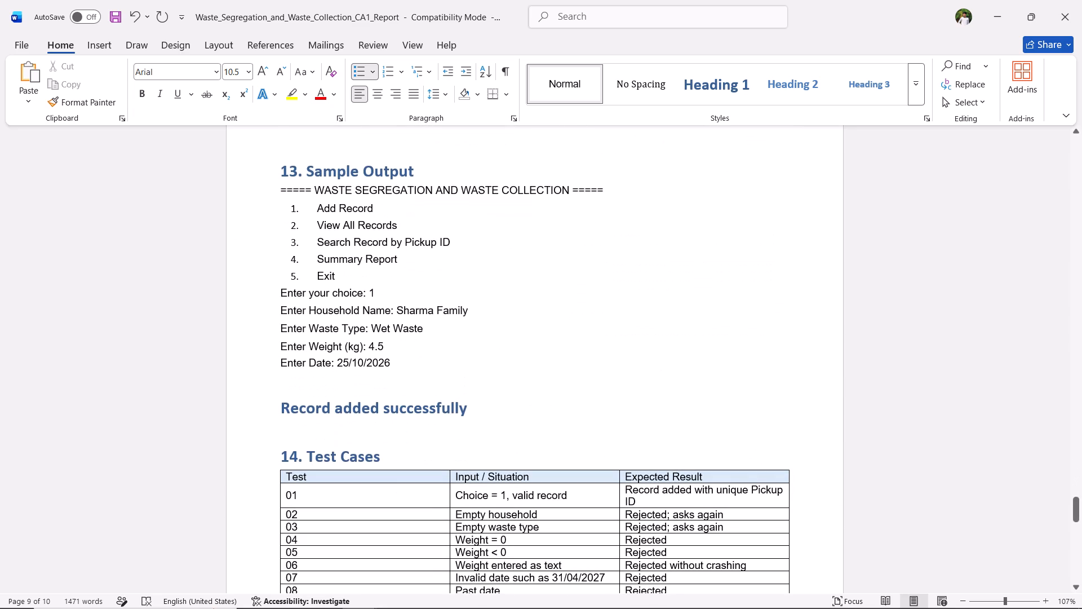
pyautogui.scroll(-3, 475, 498)
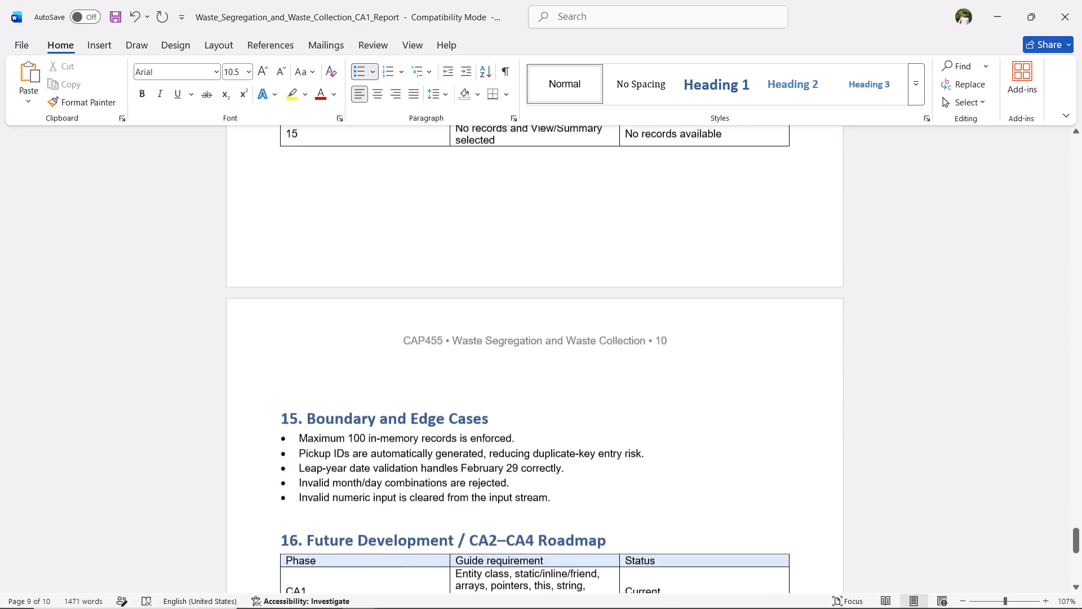
pyautogui.scroll(-3, 475, 498)
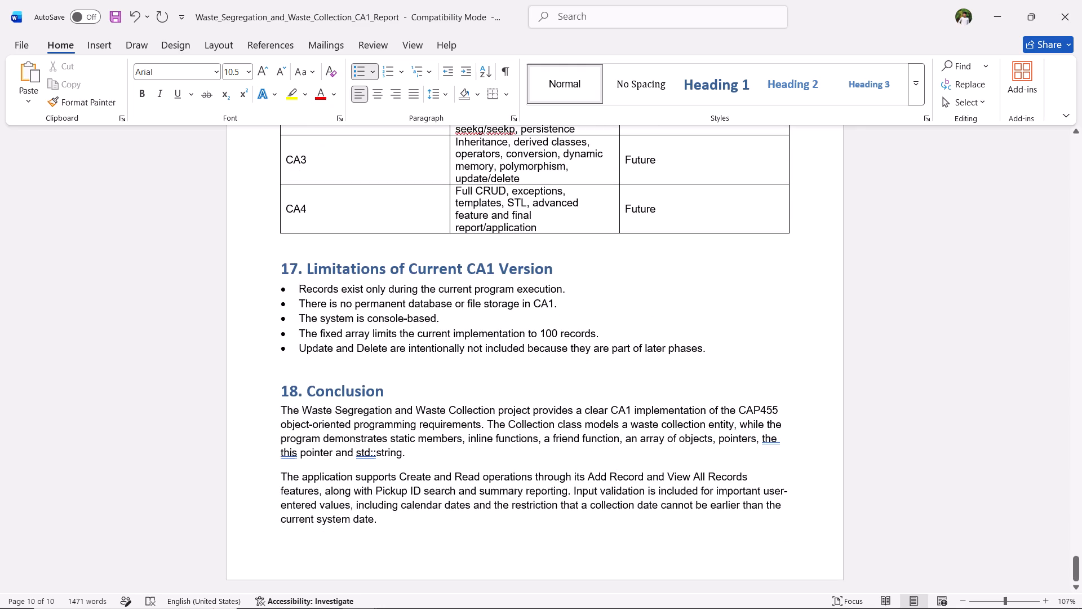
pyautogui.scroll(-1, 473, 496)
# Review the page layout and spacing backwards from the Conclusion through the flowchart, DFD and UML pages to the cover page.
pyautogui.scroll(6, 473, 496)
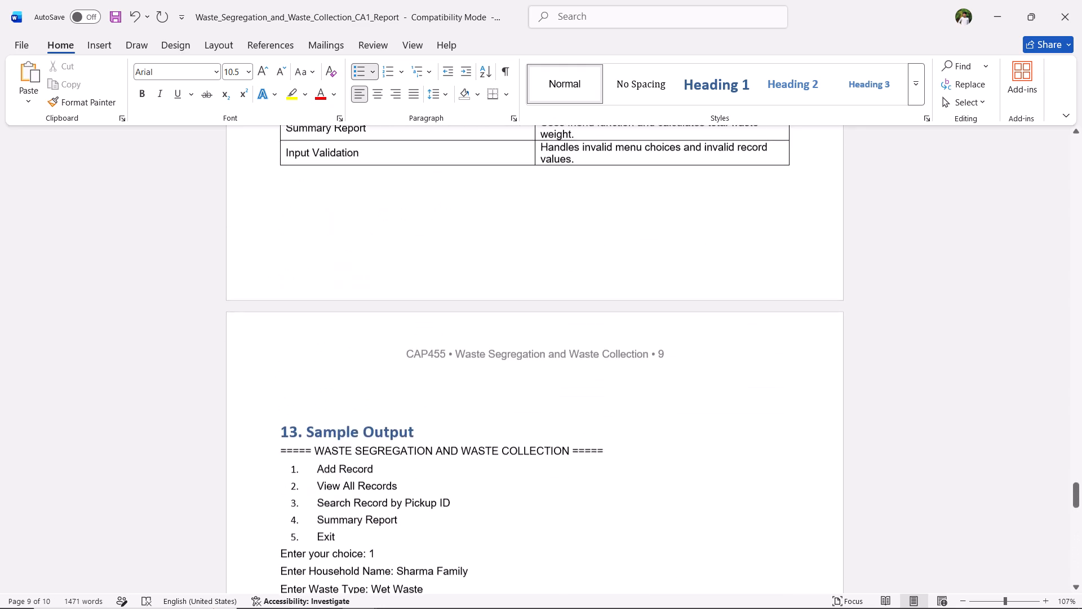
pyautogui.scroll(6, 473, 495)
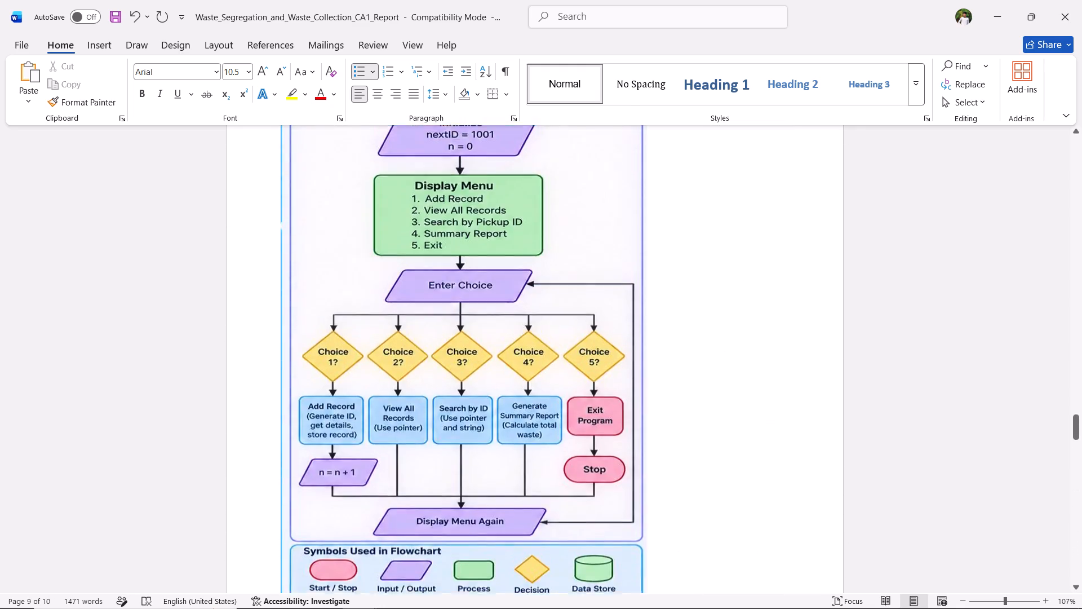
pyautogui.scroll(-3, 473, 495)
pyautogui.scroll(1, 473, 496)
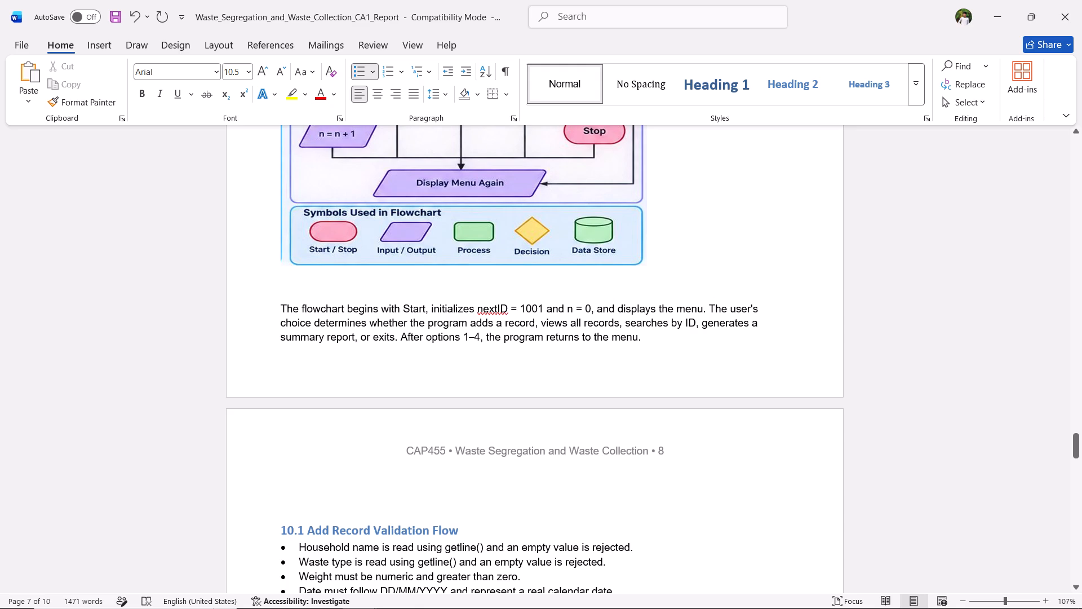
pyautogui.scroll(4, 557, 523)
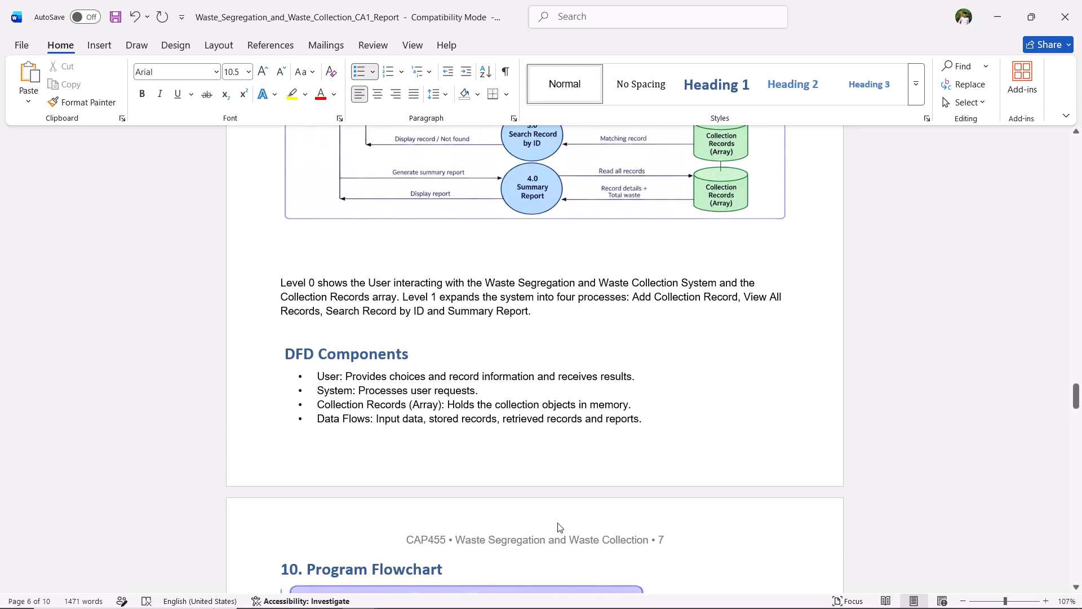
pyautogui.scroll(6, 557, 523)
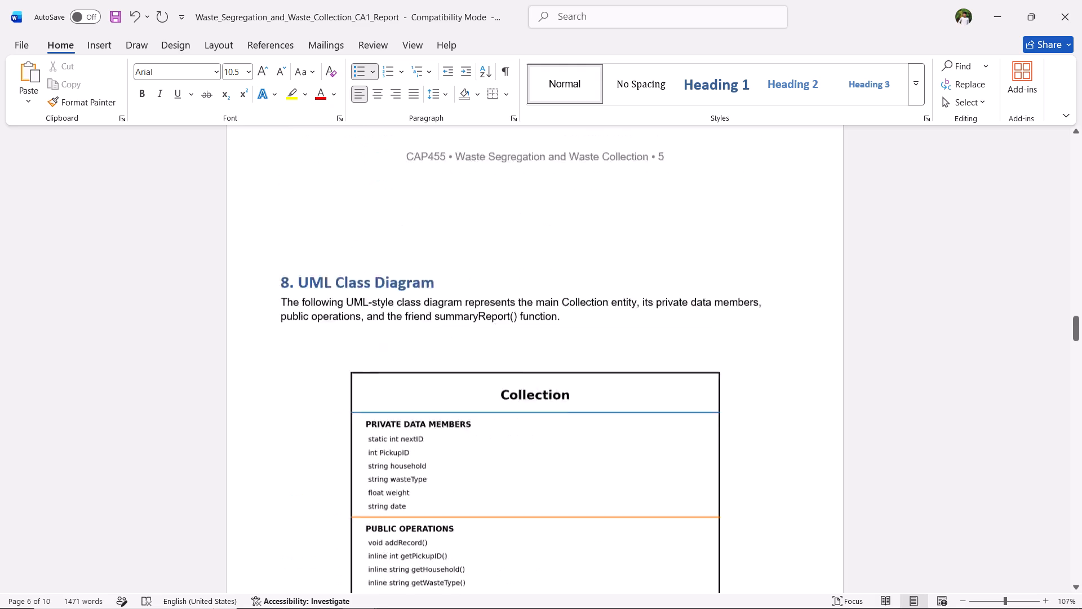
pyautogui.scroll(6, 557, 523)
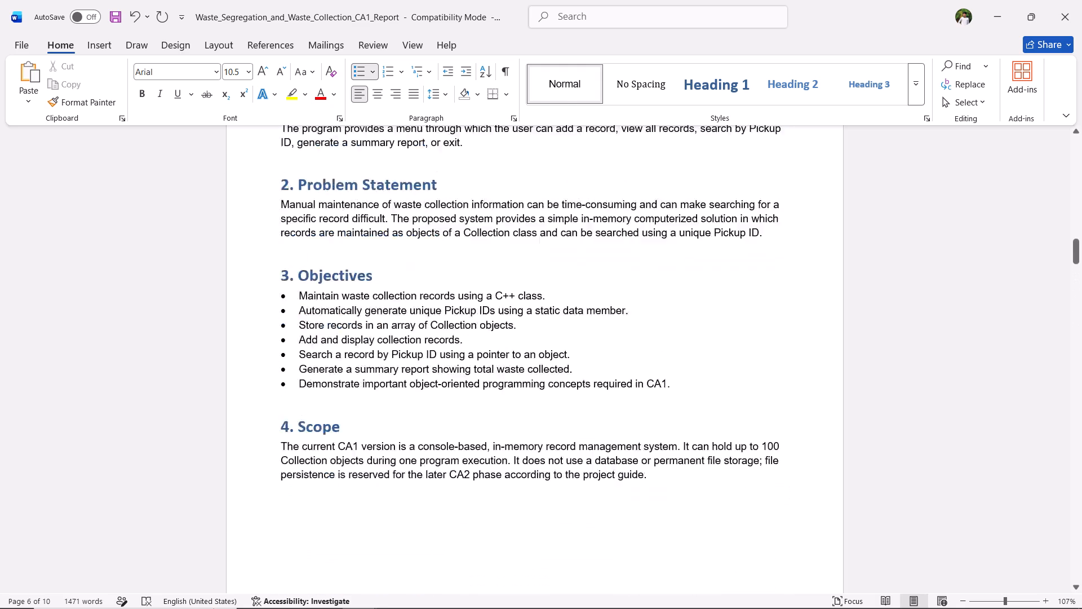
pyautogui.scroll(7, 557, 523)
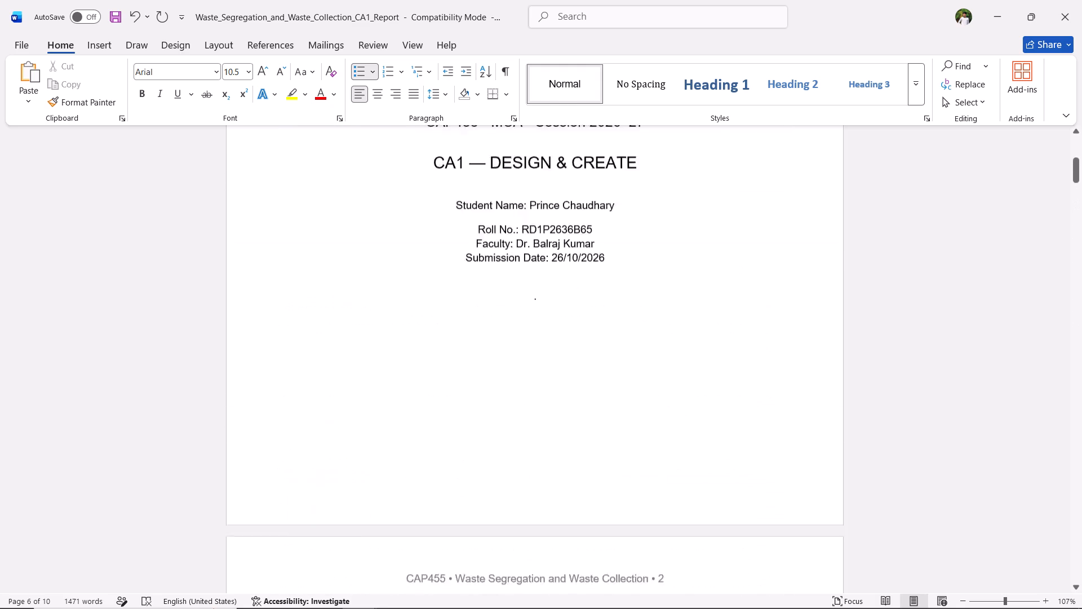
pyautogui.scroll(1, 557, 523)
# Review the page layout and spacing of the report from the cover page through to section 18, Conclusion.
pyautogui.scroll(-11, 557, 523)
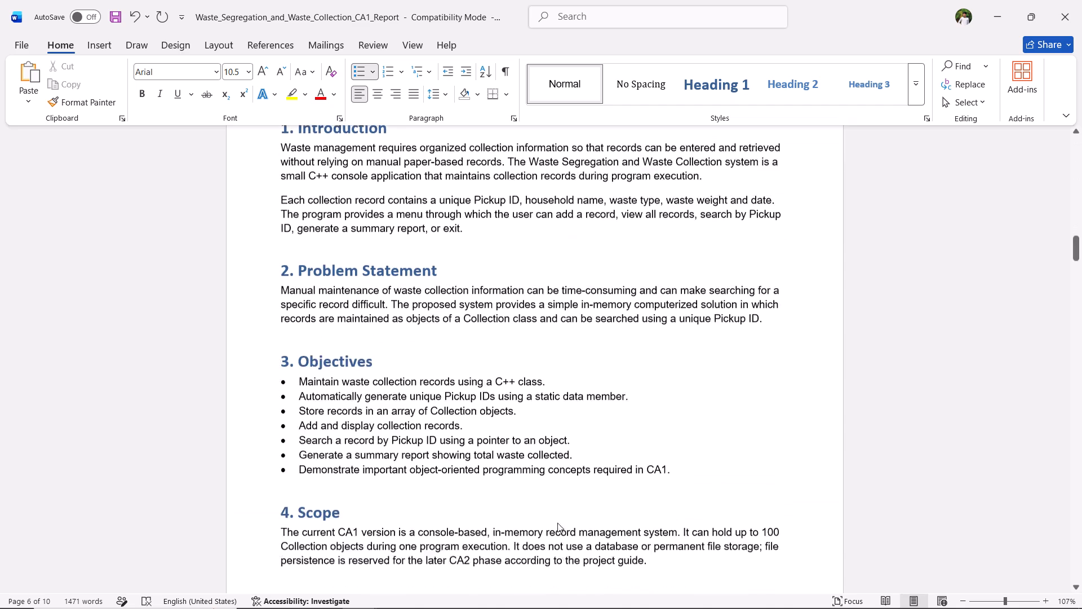
pyautogui.scroll(-12, 557, 523)
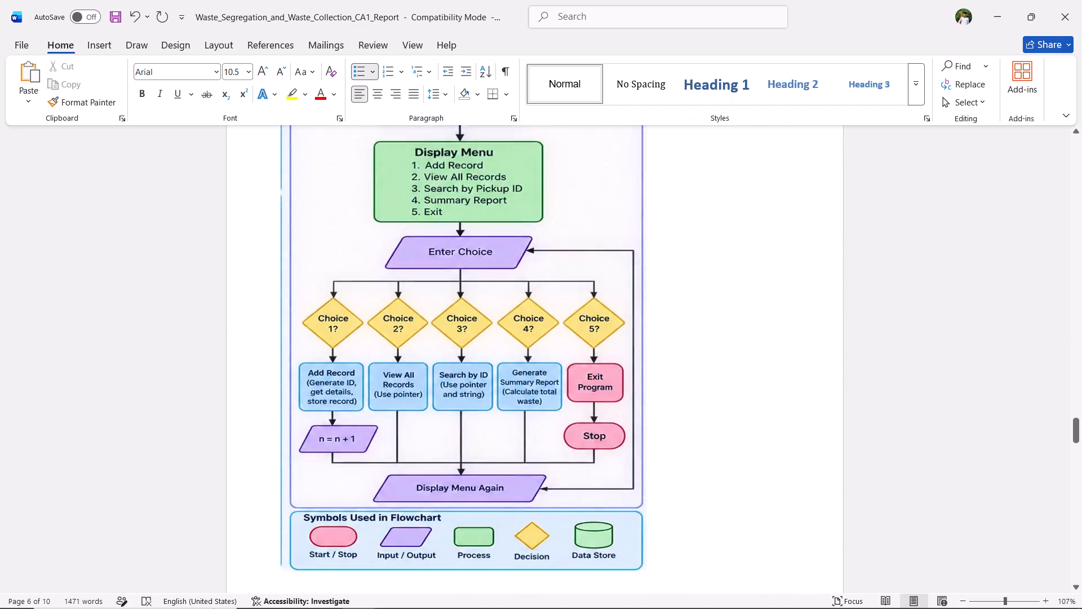
pyautogui.scroll(-4, 557, 523)
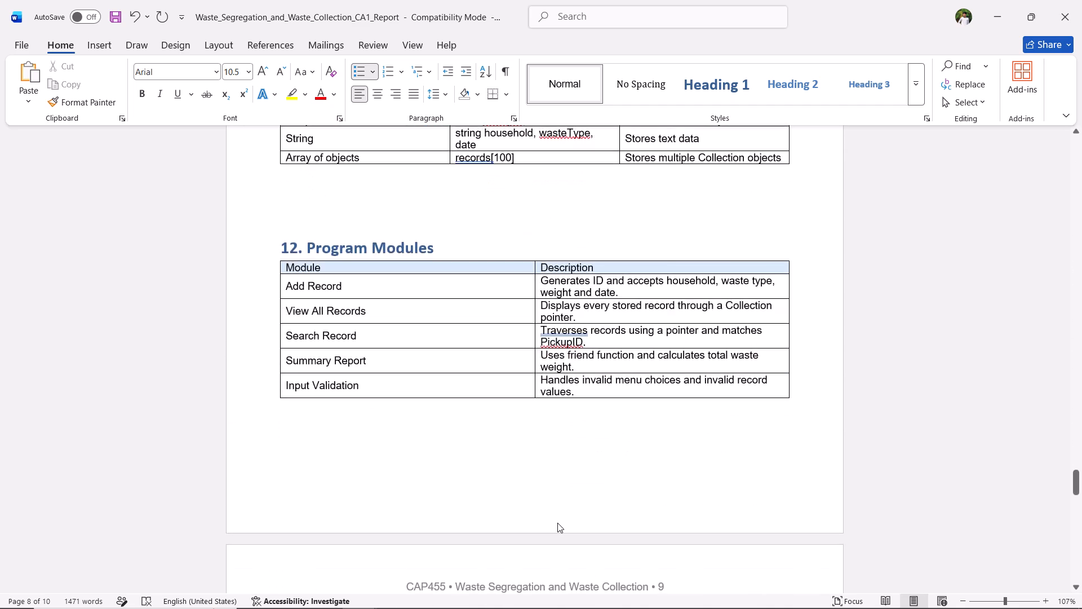
pyautogui.scroll(-4, 557, 523)
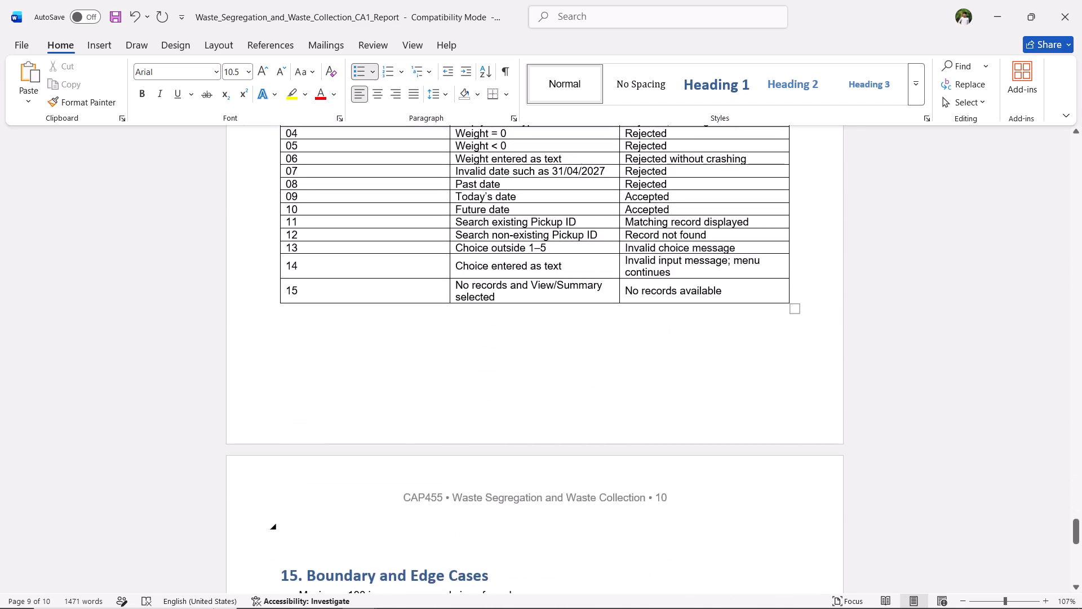
pyautogui.scroll(-4, 557, 523)
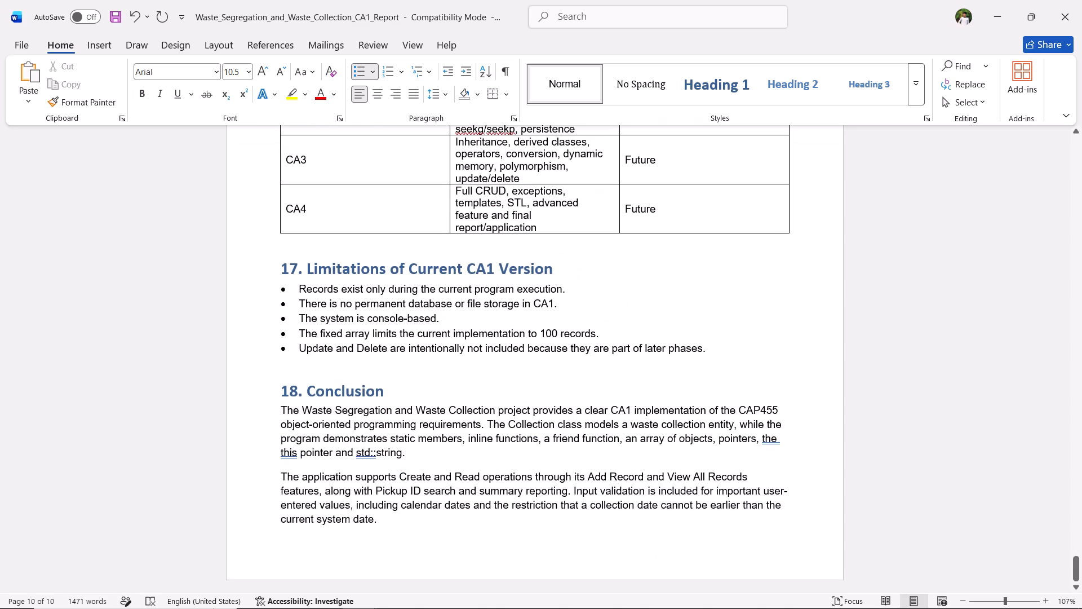
# Review the layout backwards from the Conclusion through the UML and DFD pages to the cover page.
pyautogui.scroll(8, 557, 523)
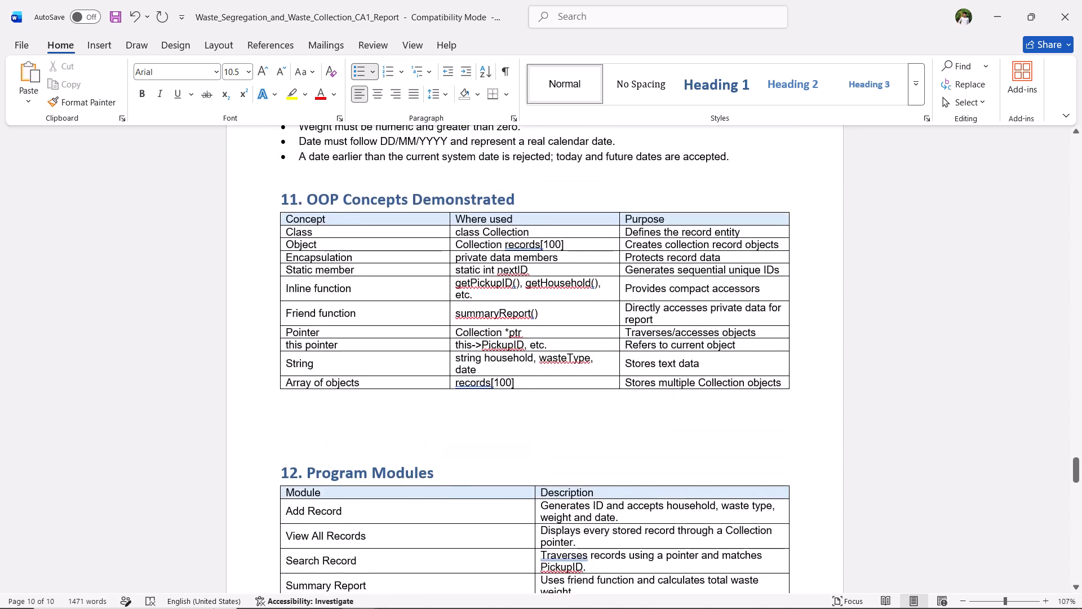
pyautogui.scroll(10, 557, 523)
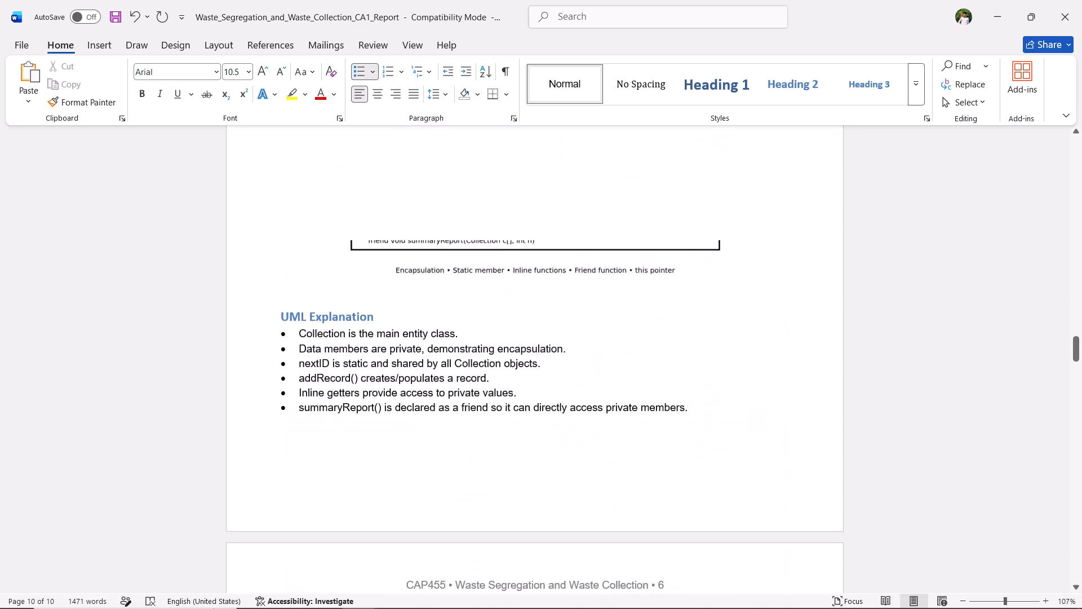
pyautogui.scroll(3, 557, 523)
pyautogui.scroll(-3, 557, 523)
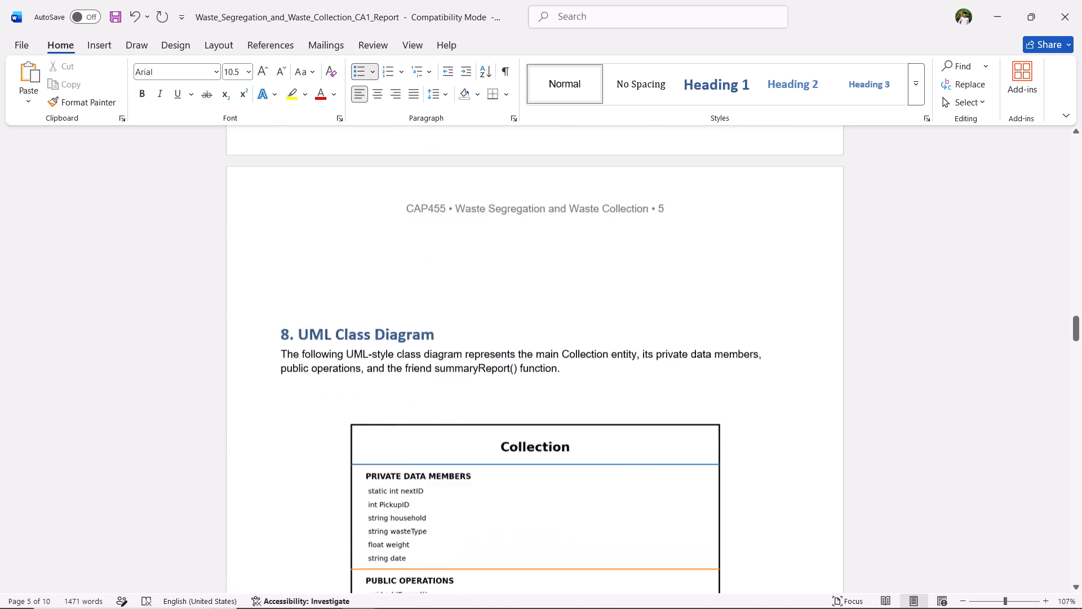
pyautogui.scroll(-3, 557, 523)
pyautogui.scroll(1, 557, 523)
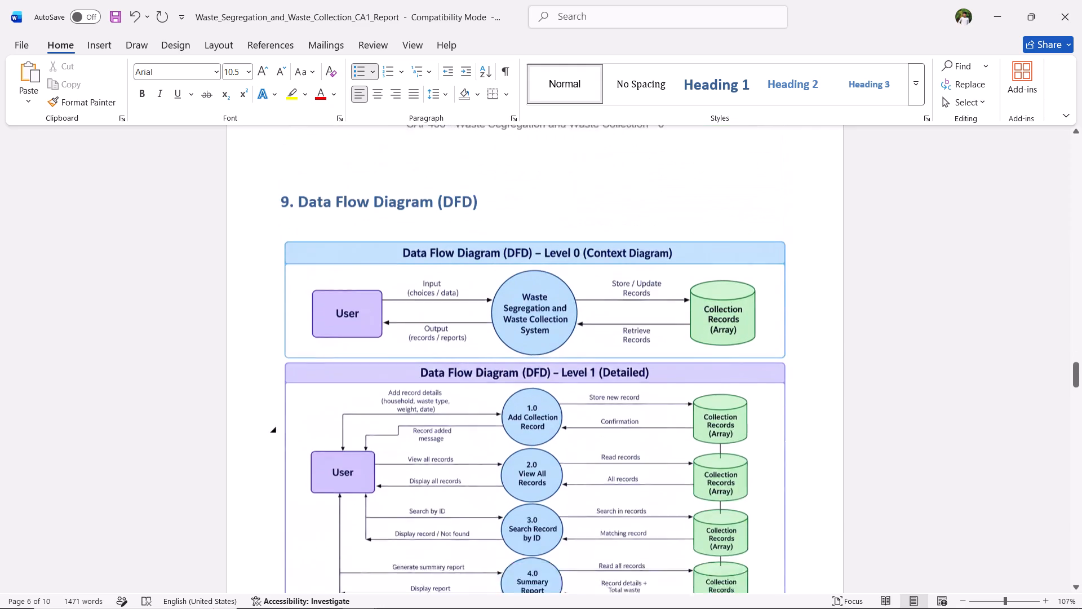
pyautogui.scroll(-1, 557, 523)
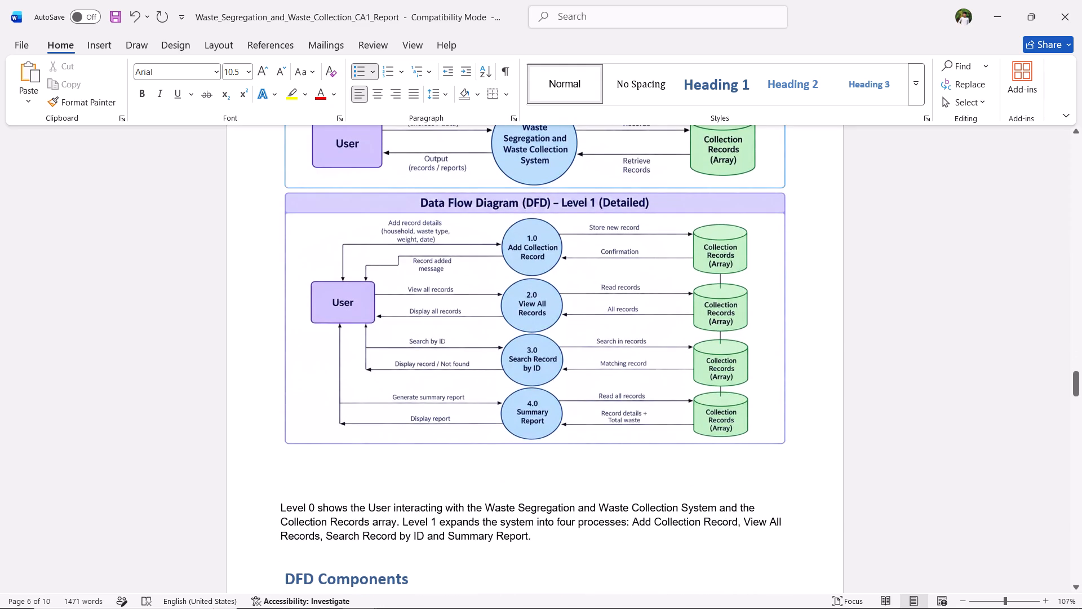
pyautogui.moveTo(1080, 384); pyautogui.dragTo(1079, 293)
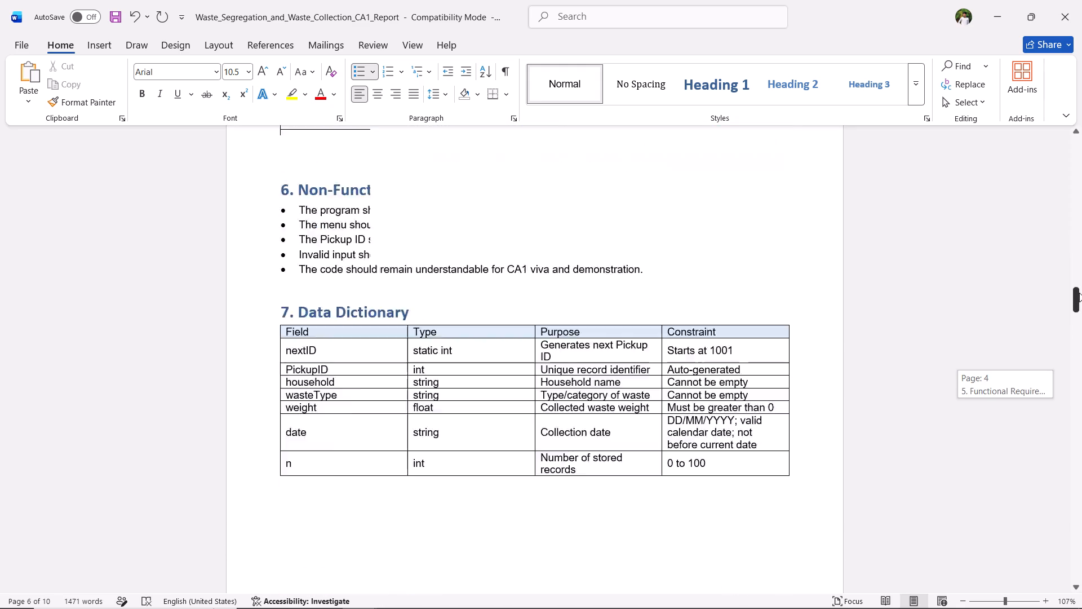
pyautogui.moveTo(1079, 293); pyautogui.dragTo(1081, 244)
pyautogui.moveTo(1081, 242); pyautogui.dragTo(1081, 238)
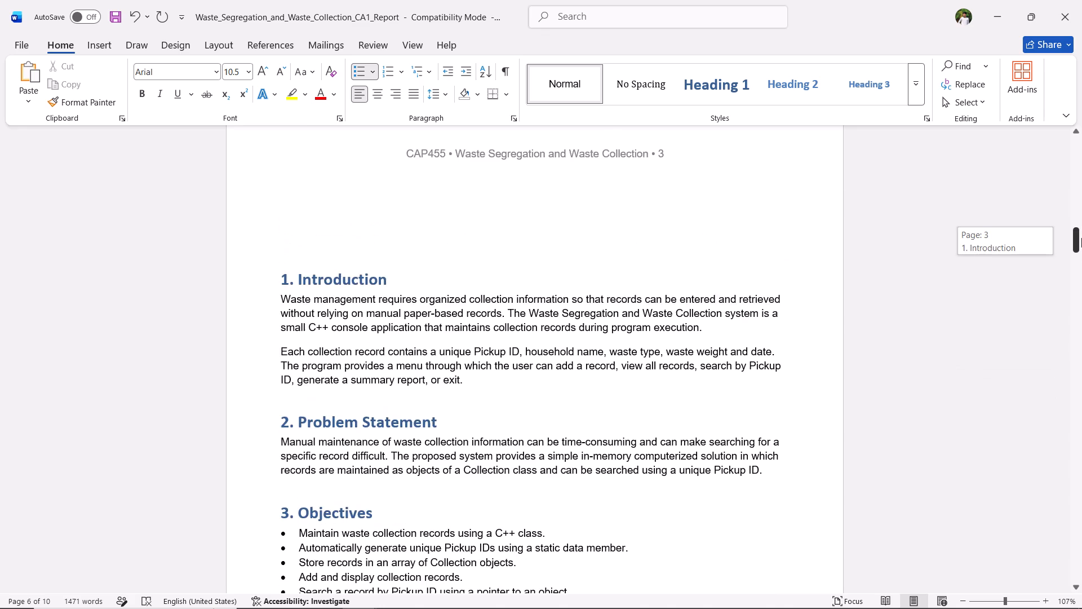
pyautogui.moveTo(1081, 238); pyautogui.dragTo(1077, 126)
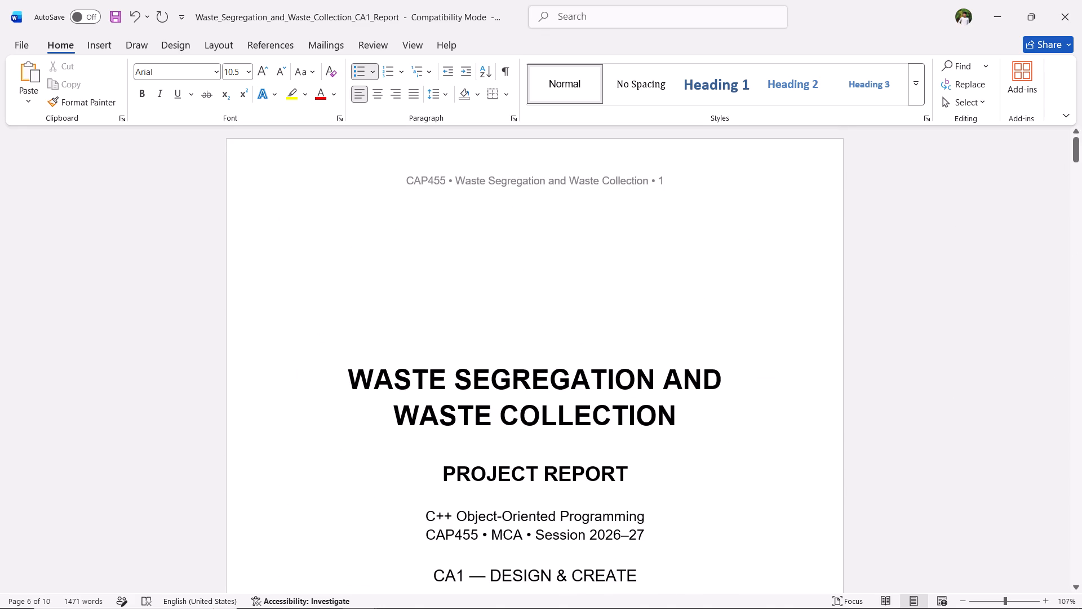
# Check the spacing of the cover page and of the Declaration page with its Project Phase Alignment table.
pyautogui.scroll(-3, 753, 383)
pyautogui.scroll(1, 753, 383)
pyautogui.scroll(-1, 753, 383)
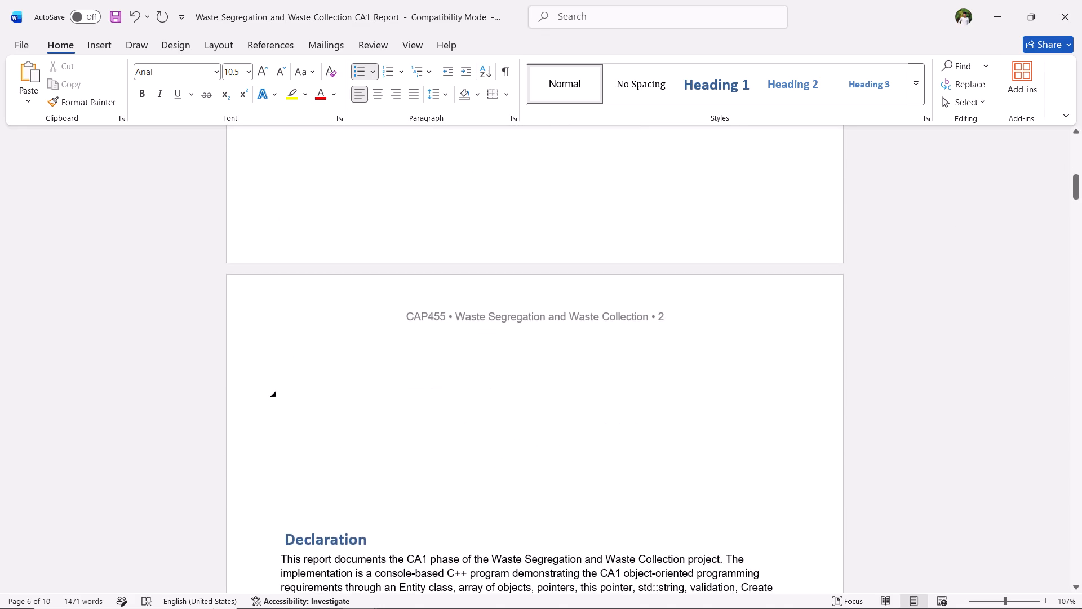
pyautogui.scroll(-3, 753, 383)
pyautogui.scroll(2, 753, 383)
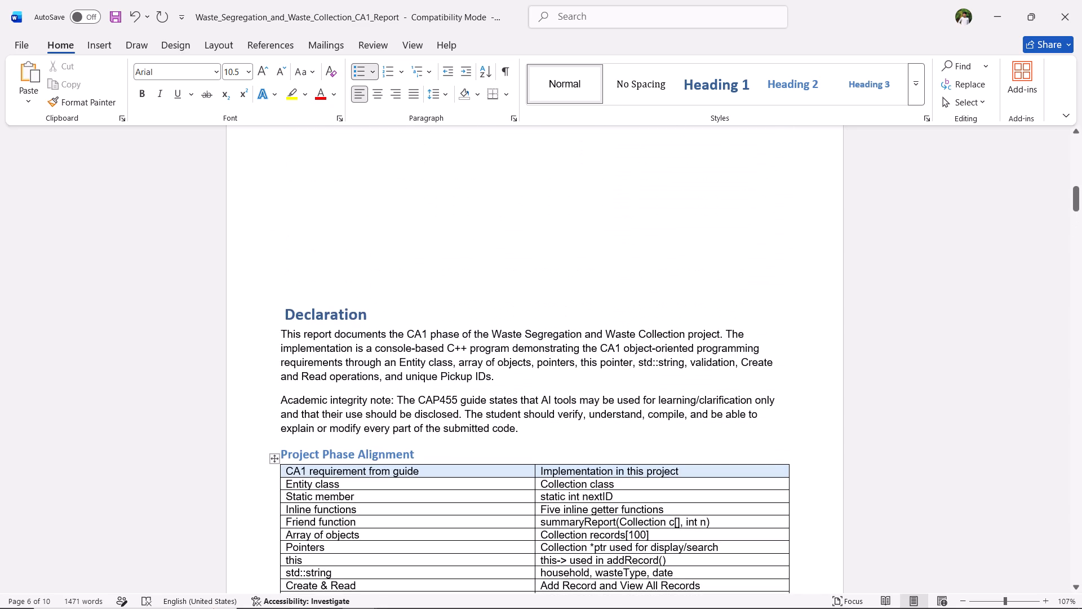
# Start saving a copy of the report in the Downloads folder.
pyautogui.click(29, 39)
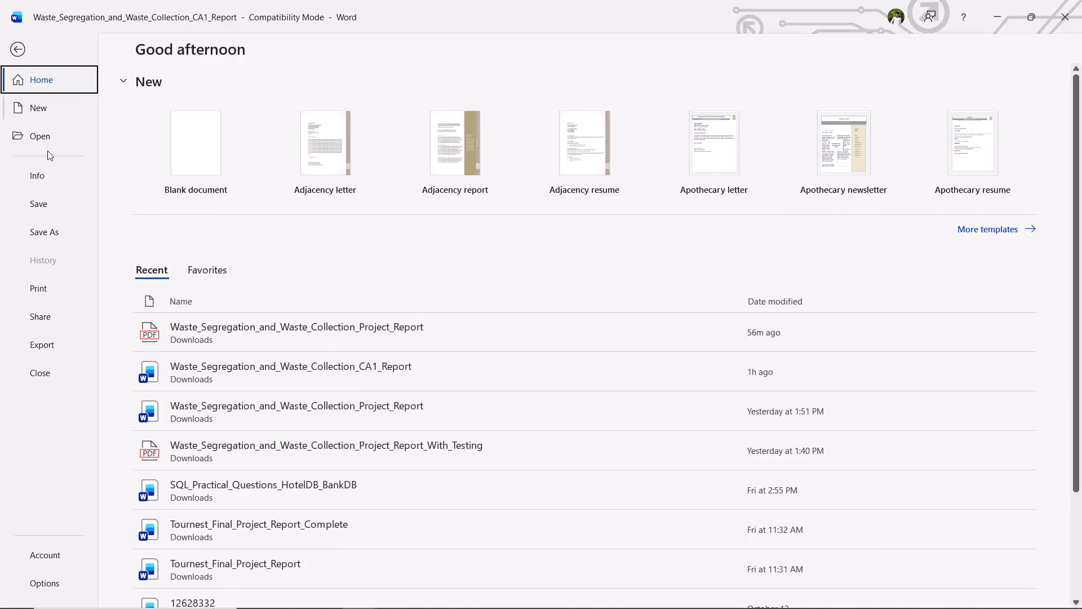
pyautogui.click(58, 240)
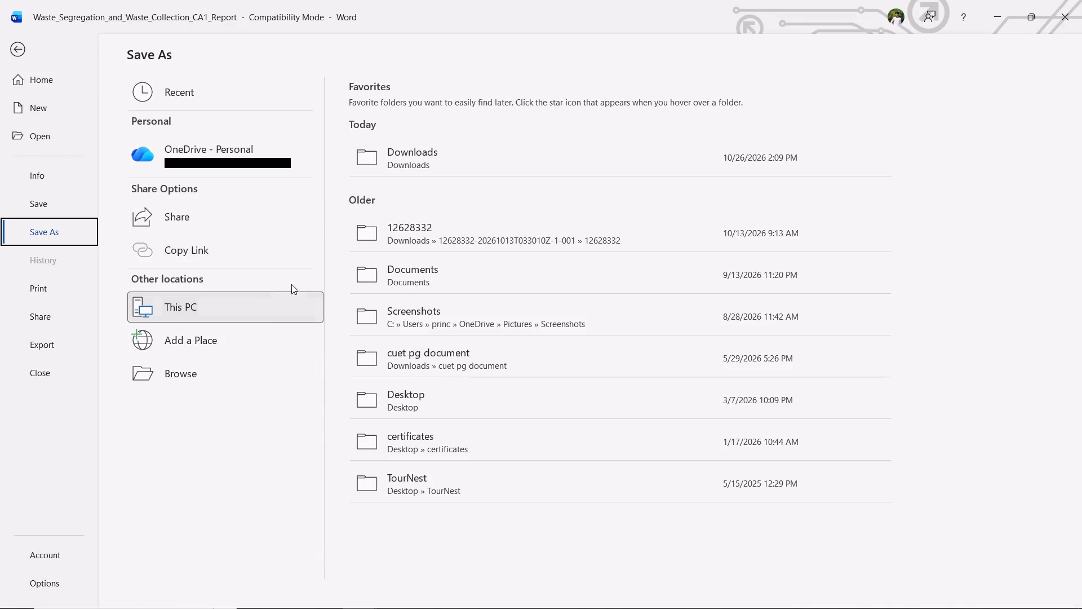
pyautogui.click(187, 305)
pyautogui.rightClick(187, 305)
pyautogui.click(397, 151)
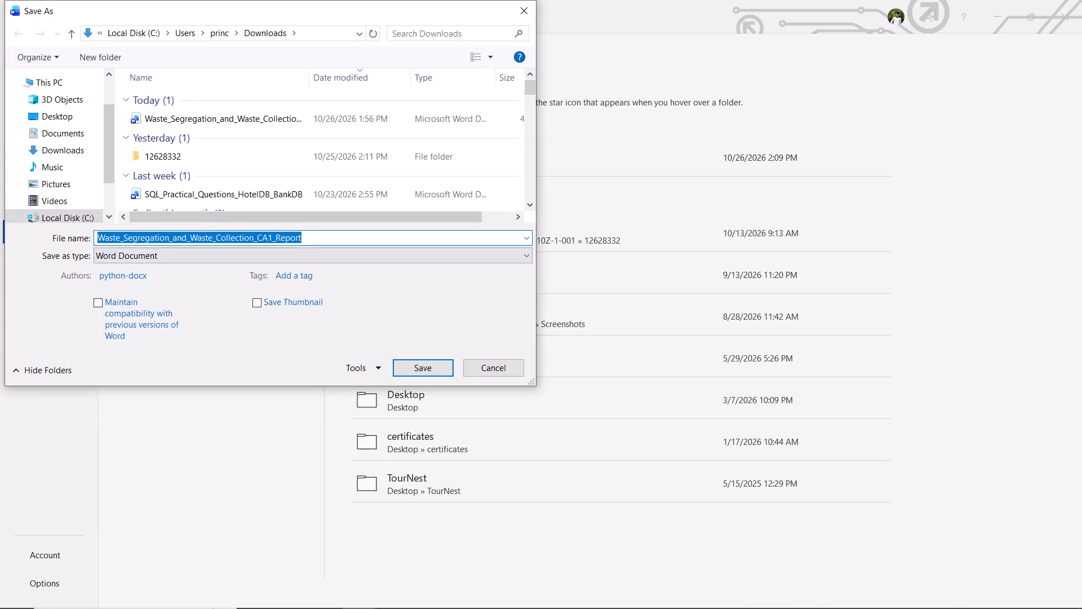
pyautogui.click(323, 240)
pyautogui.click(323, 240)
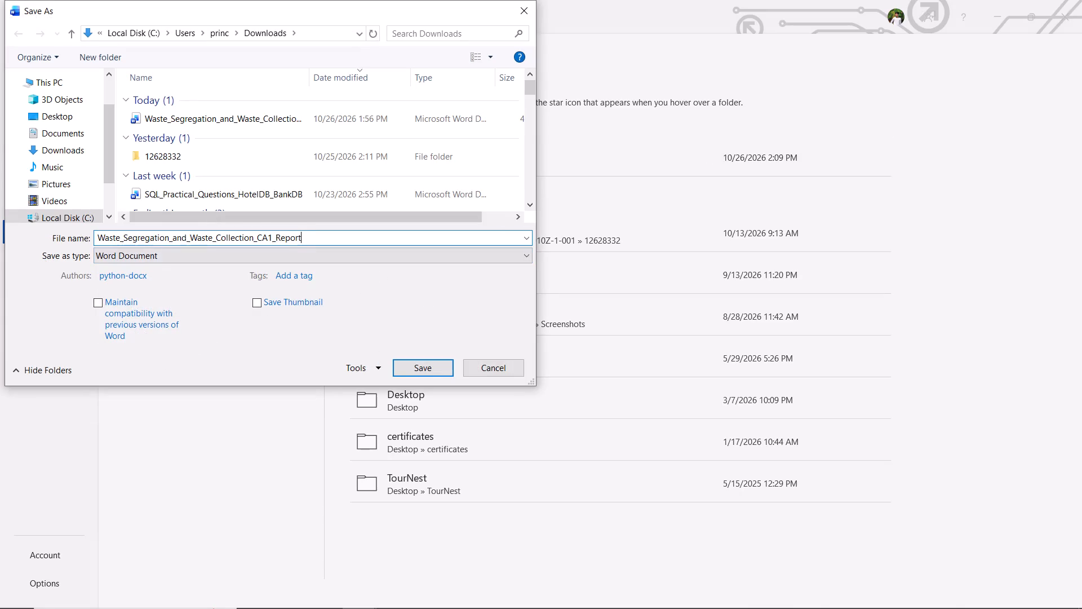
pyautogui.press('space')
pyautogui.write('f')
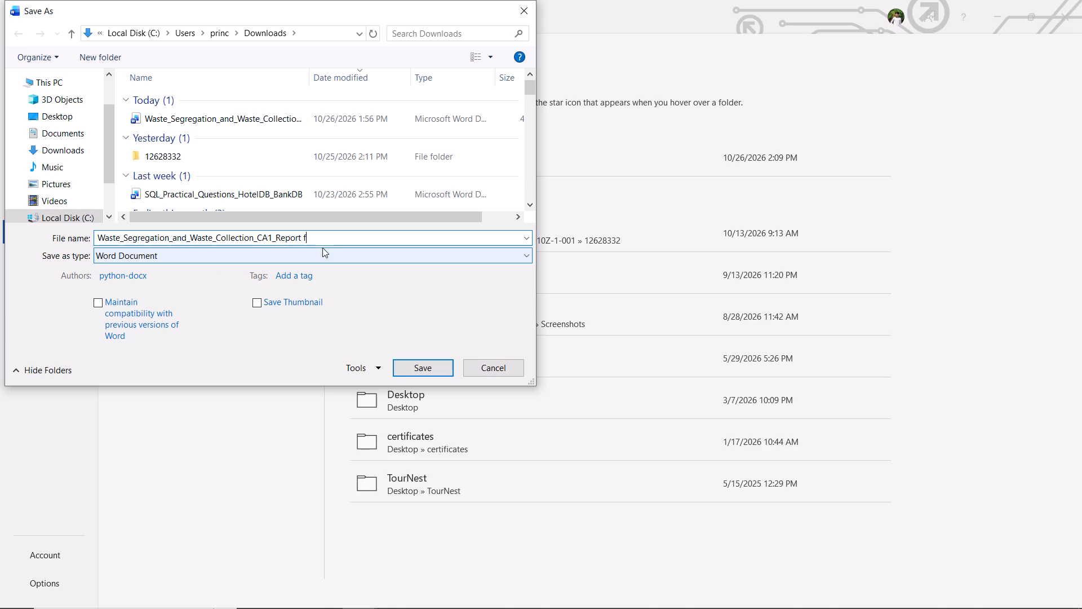
# Replace the suggested file name with the student's roll number from the cover page.
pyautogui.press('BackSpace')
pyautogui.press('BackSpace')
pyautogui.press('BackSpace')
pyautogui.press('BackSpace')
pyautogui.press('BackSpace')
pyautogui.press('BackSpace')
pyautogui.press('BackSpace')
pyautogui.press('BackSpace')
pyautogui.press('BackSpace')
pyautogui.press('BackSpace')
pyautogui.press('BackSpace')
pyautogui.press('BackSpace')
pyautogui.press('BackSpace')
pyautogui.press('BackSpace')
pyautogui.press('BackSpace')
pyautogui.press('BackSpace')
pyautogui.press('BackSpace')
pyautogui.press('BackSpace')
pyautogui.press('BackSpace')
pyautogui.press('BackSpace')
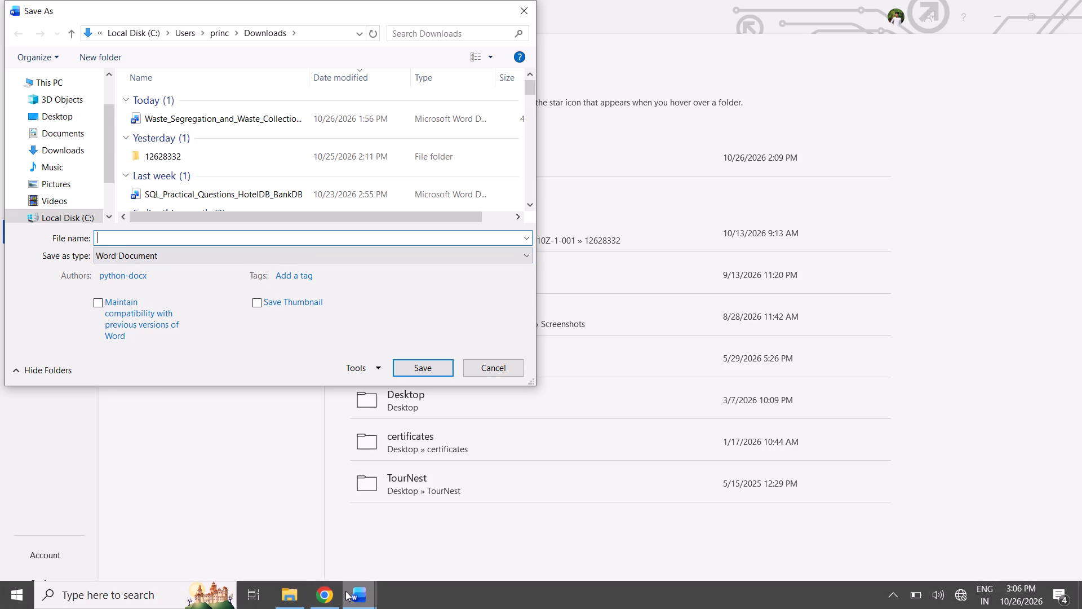
pyautogui.click(360, 599)
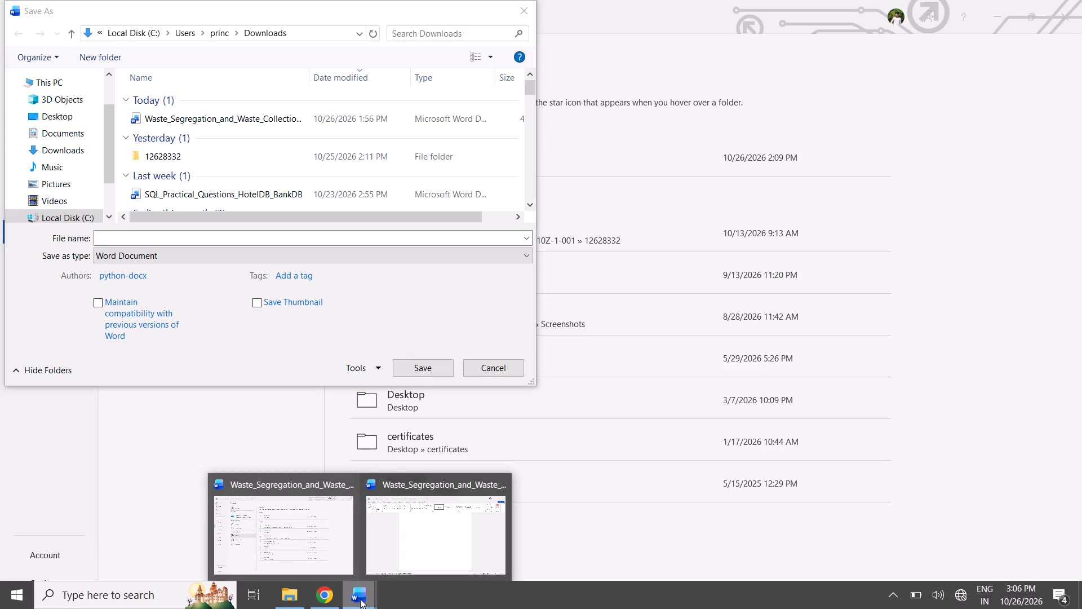
pyautogui.click(303, 569)
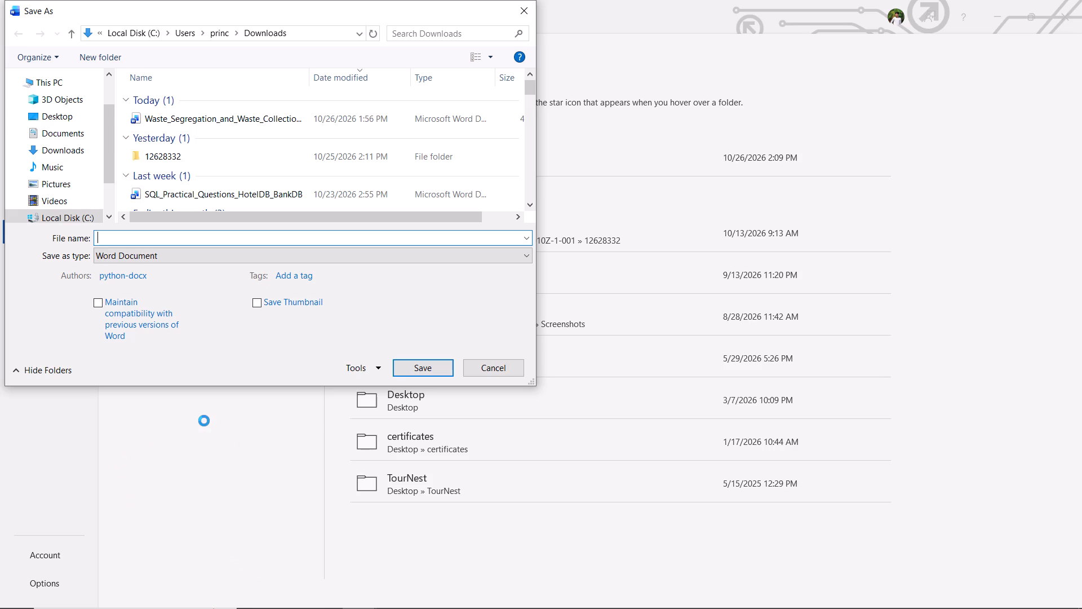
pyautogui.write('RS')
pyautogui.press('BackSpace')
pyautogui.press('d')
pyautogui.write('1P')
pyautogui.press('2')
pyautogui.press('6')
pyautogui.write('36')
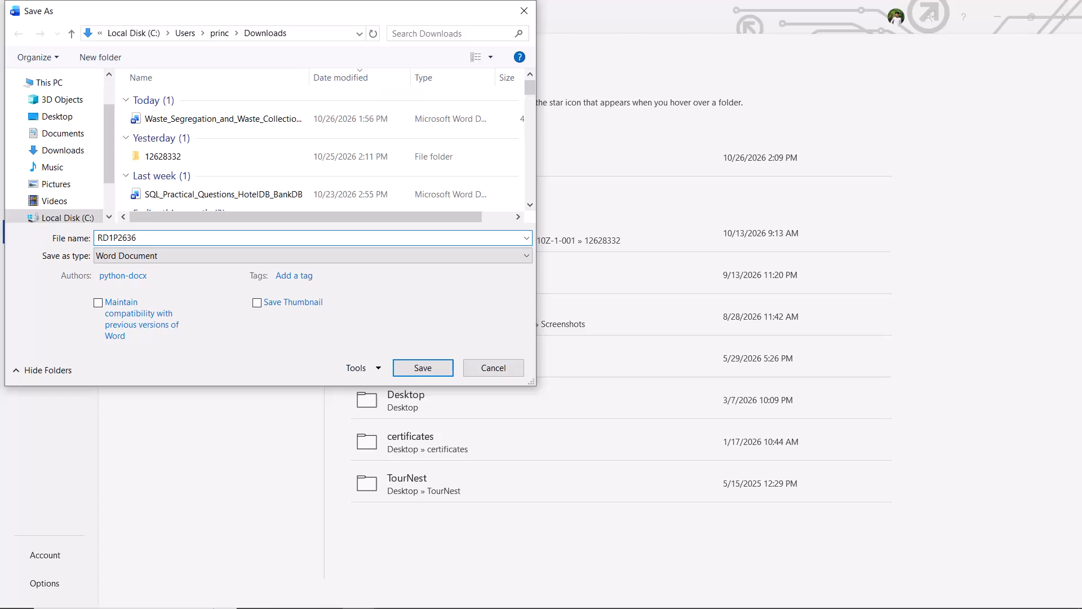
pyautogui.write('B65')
# Set the file type of the saved copy to PDF.
pyautogui.click(339, 254)
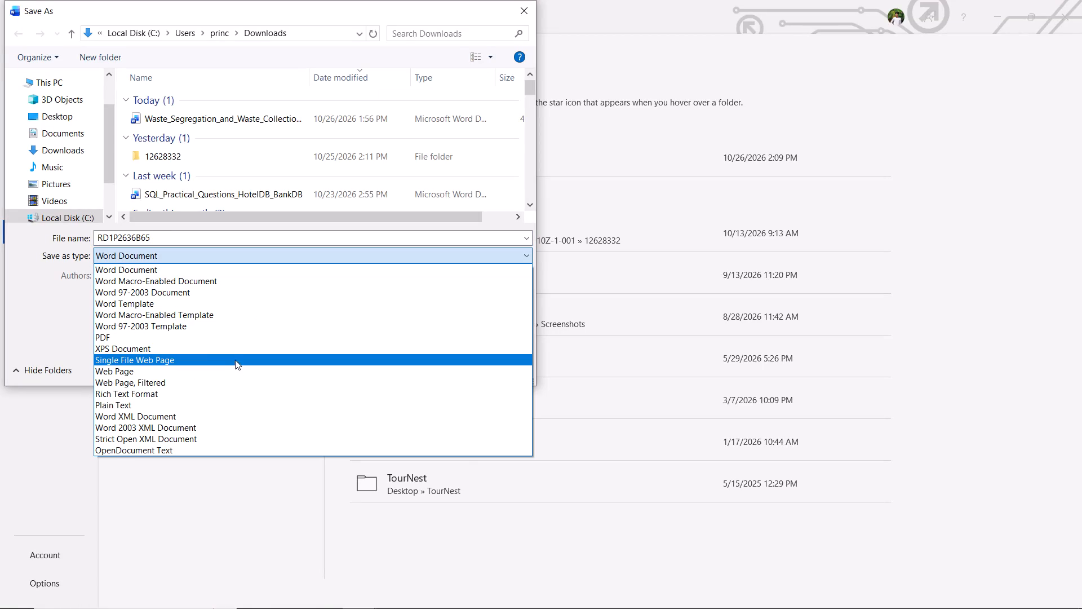
pyautogui.click(225, 339)
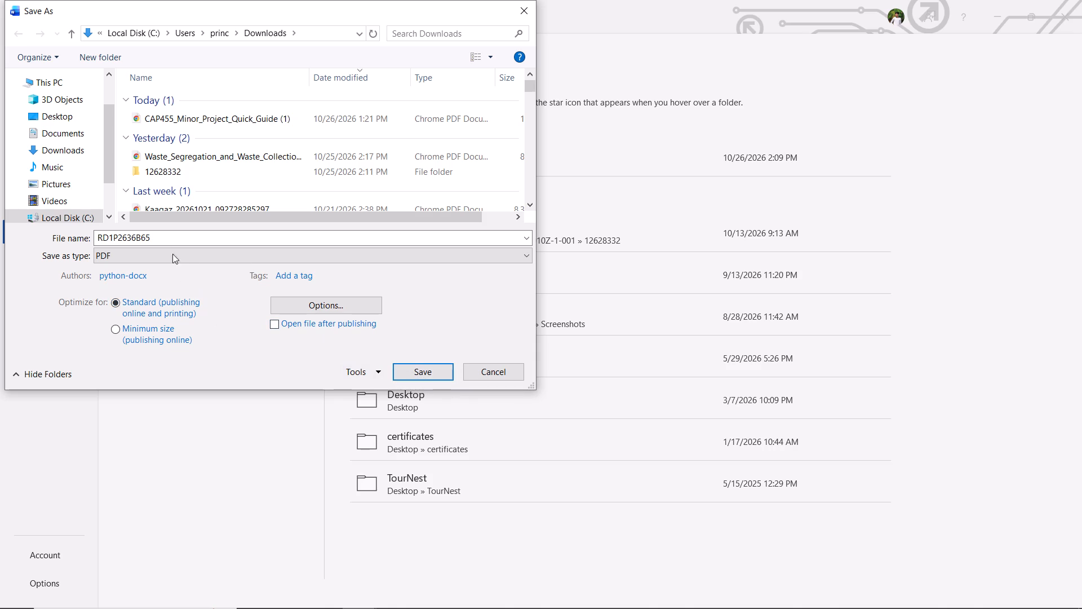
# Append _CAP455 to the file name after the roll number.
pyautogui.click(169, 234)
pyautogui.click(169, 233)
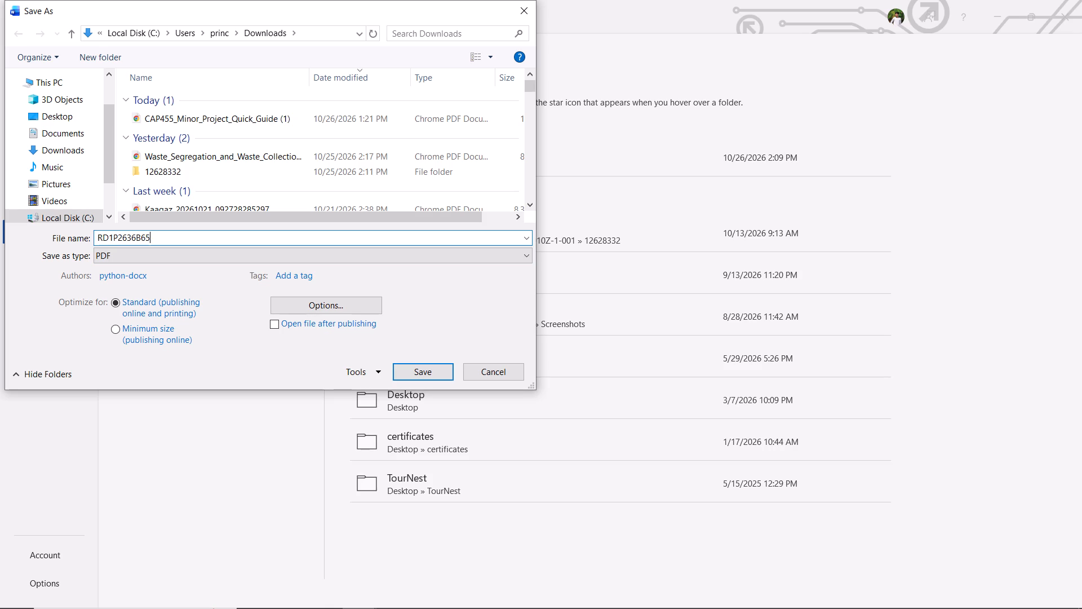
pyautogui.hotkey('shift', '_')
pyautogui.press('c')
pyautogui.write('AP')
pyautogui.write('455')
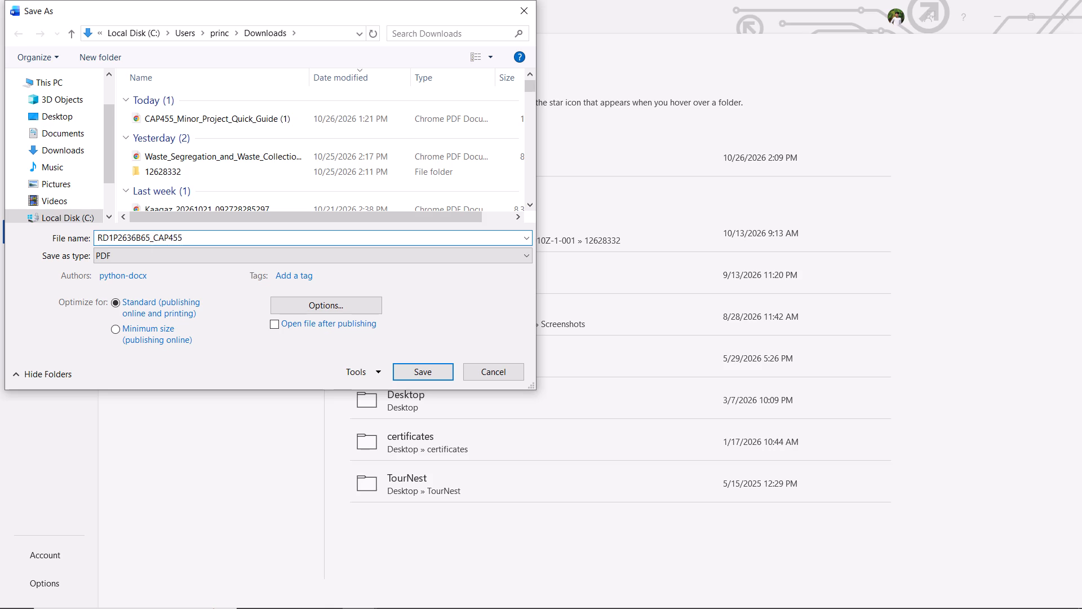
# Append _Phase-1 to the file name after the course code.
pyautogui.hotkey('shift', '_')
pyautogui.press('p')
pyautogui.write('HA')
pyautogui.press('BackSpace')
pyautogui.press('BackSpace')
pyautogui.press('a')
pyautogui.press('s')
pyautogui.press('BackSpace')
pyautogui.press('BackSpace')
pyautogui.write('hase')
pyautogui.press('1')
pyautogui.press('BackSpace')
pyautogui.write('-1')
# Append _waste_segregation_ to the file name after the phase number.
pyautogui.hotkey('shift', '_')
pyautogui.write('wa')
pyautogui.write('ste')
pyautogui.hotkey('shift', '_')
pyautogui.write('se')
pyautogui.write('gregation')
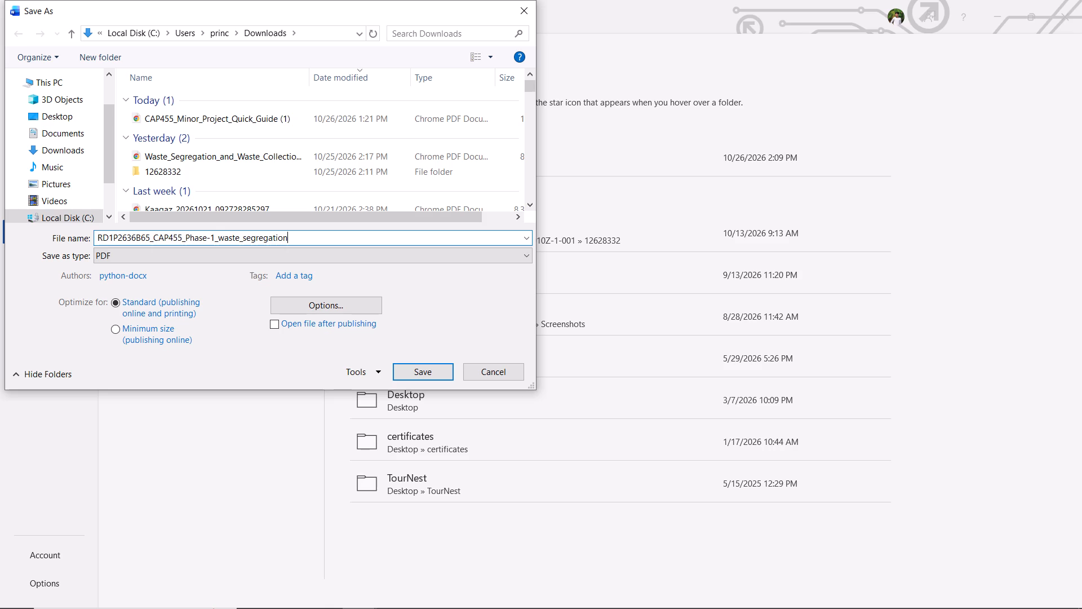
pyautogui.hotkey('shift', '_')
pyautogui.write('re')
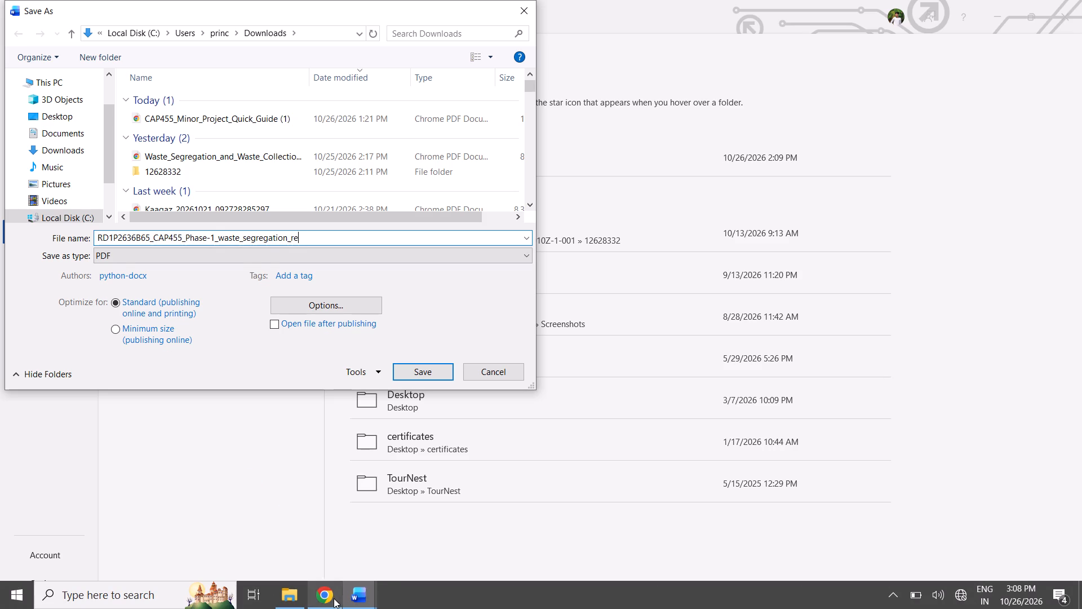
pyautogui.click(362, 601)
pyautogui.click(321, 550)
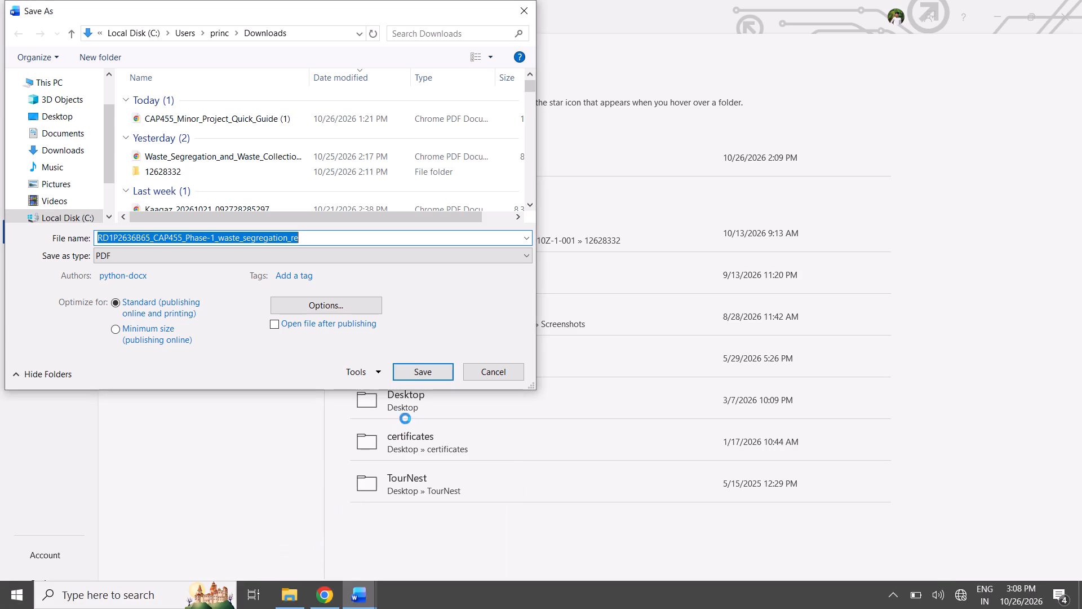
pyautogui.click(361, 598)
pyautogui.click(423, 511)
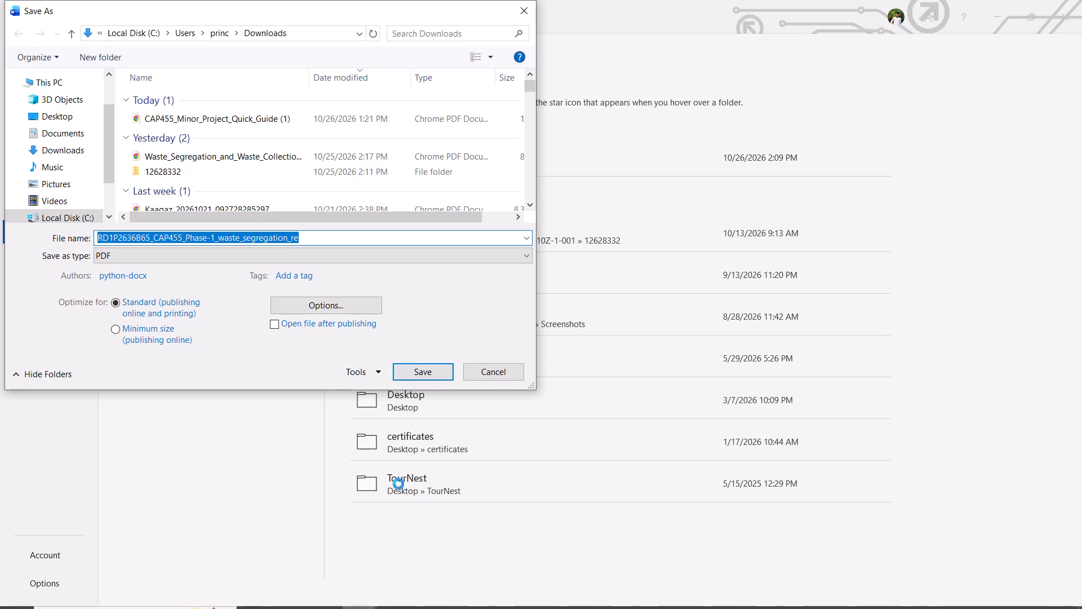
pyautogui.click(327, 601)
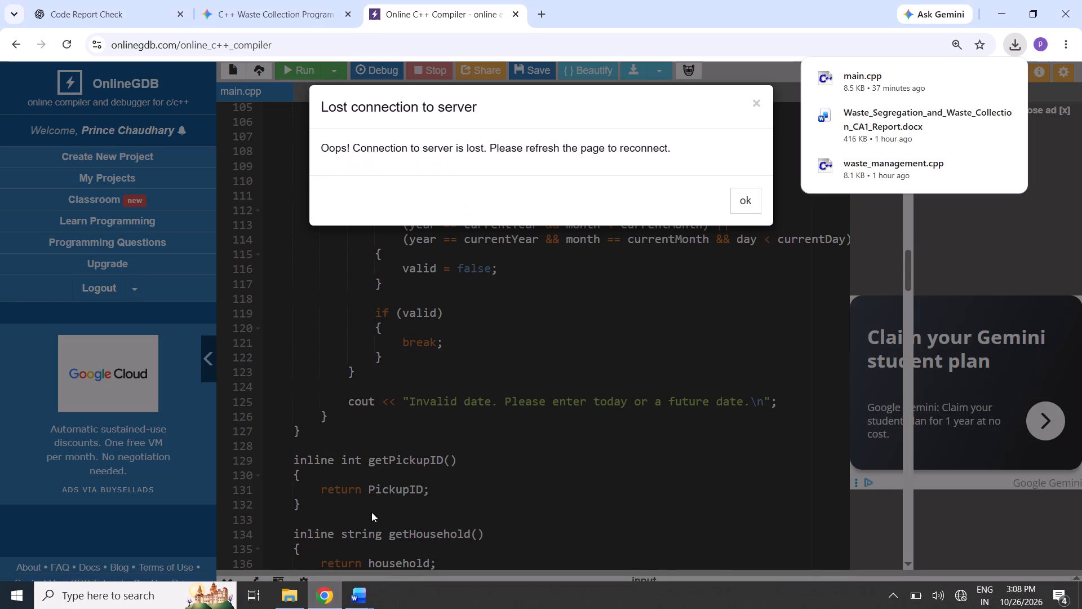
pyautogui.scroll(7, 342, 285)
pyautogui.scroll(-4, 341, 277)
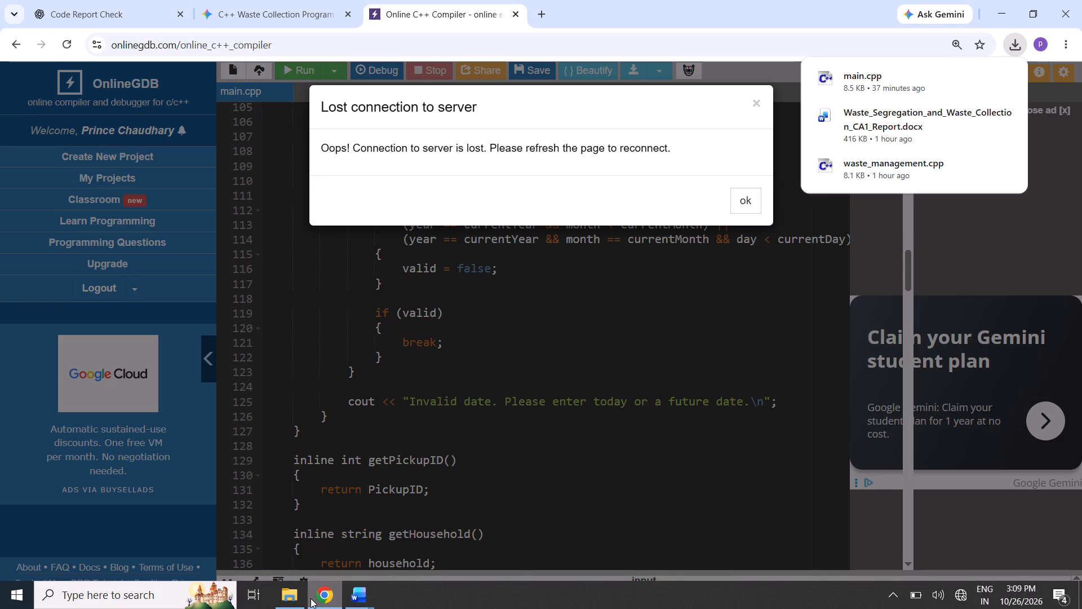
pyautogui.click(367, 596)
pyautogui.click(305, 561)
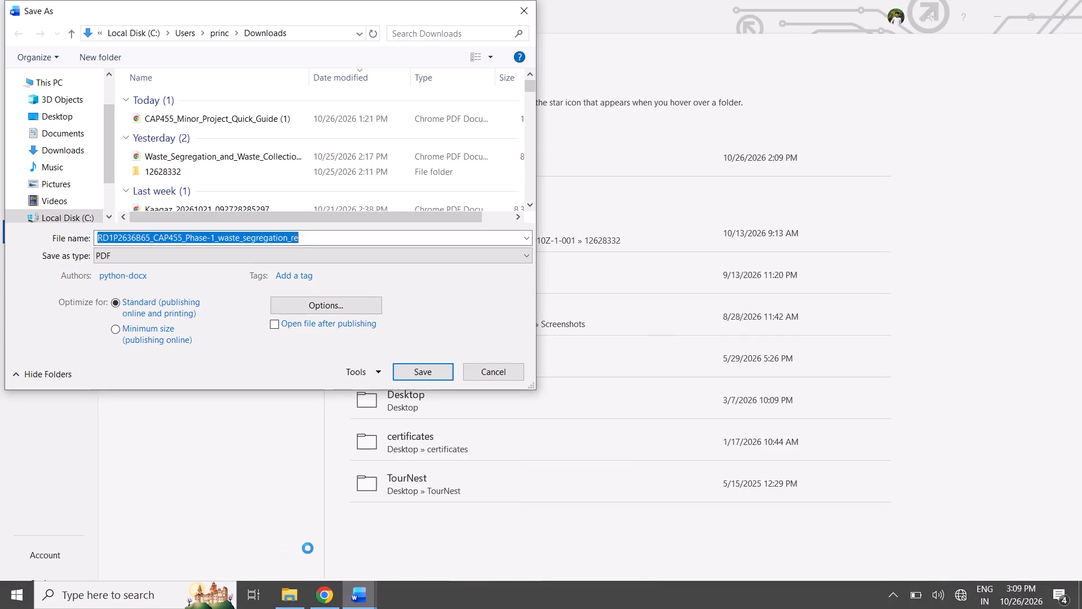
# Complete the file name with waste_recycling after waste_segregation_ and save the report as a PDF.
pyautogui.click(314, 236)
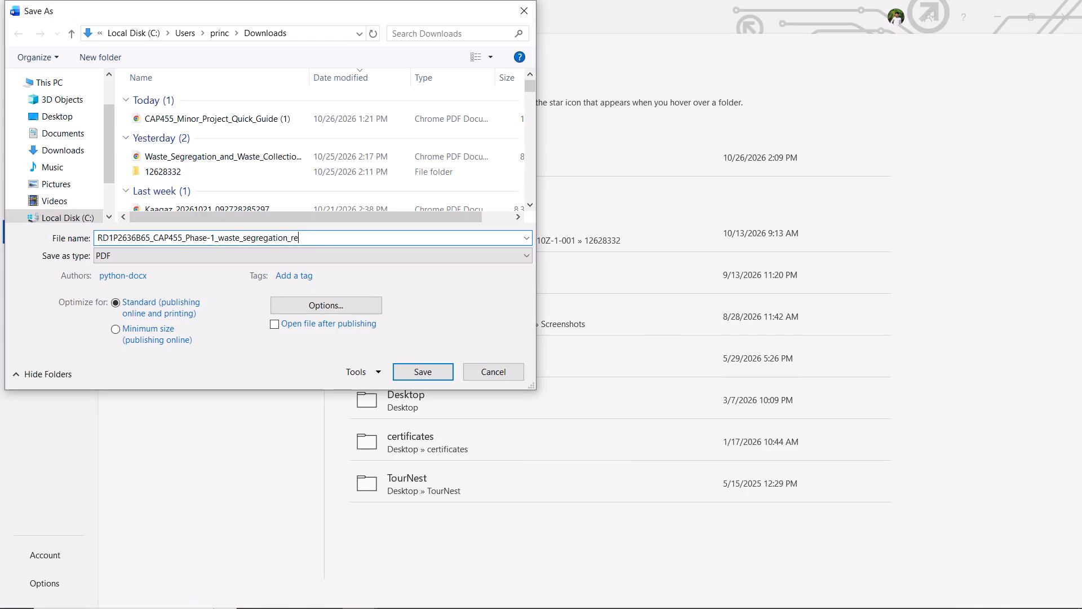
pyautogui.press('BackSpace')
pyautogui.press('BackSpace')
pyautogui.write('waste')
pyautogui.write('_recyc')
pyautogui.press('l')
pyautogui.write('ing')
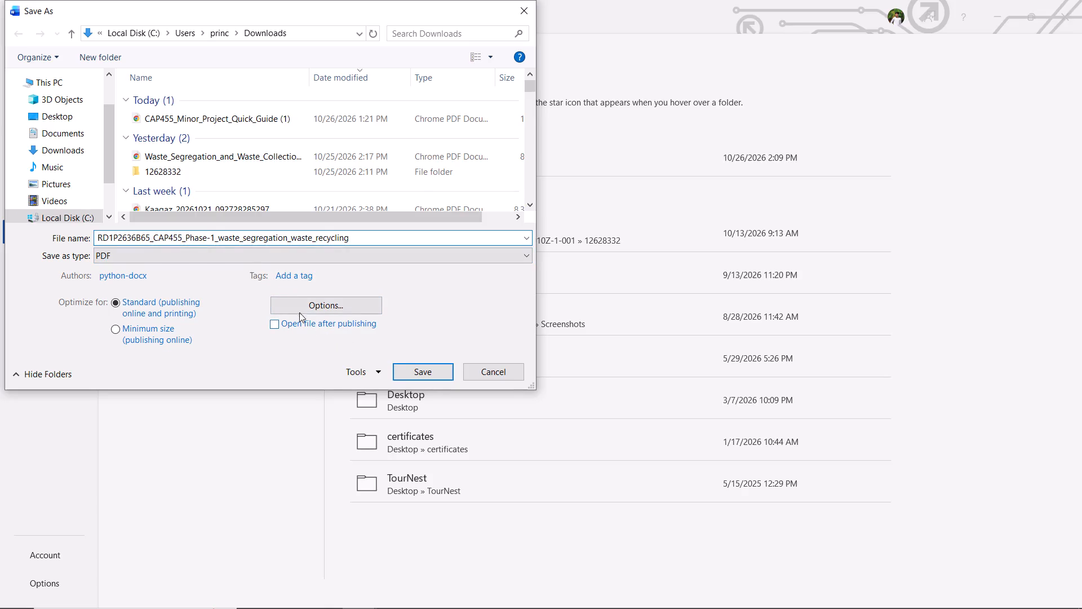
pyautogui.click(411, 368)
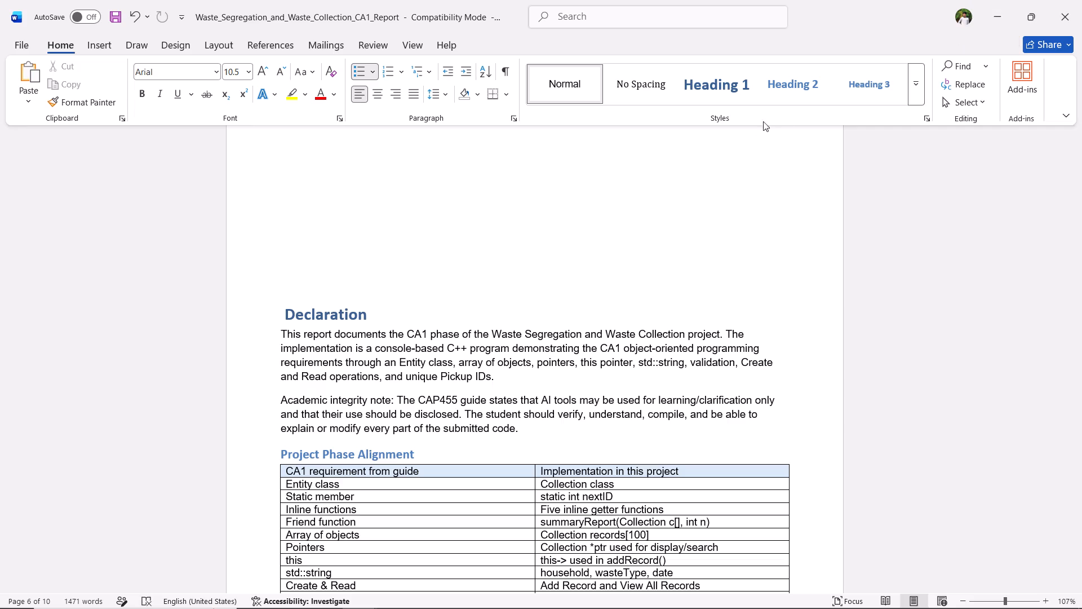
# Switch to File Explorer and open the newly saved CAP455 Phase-1 PDF from the Downloads folder.
pyautogui.click(1005, 11)
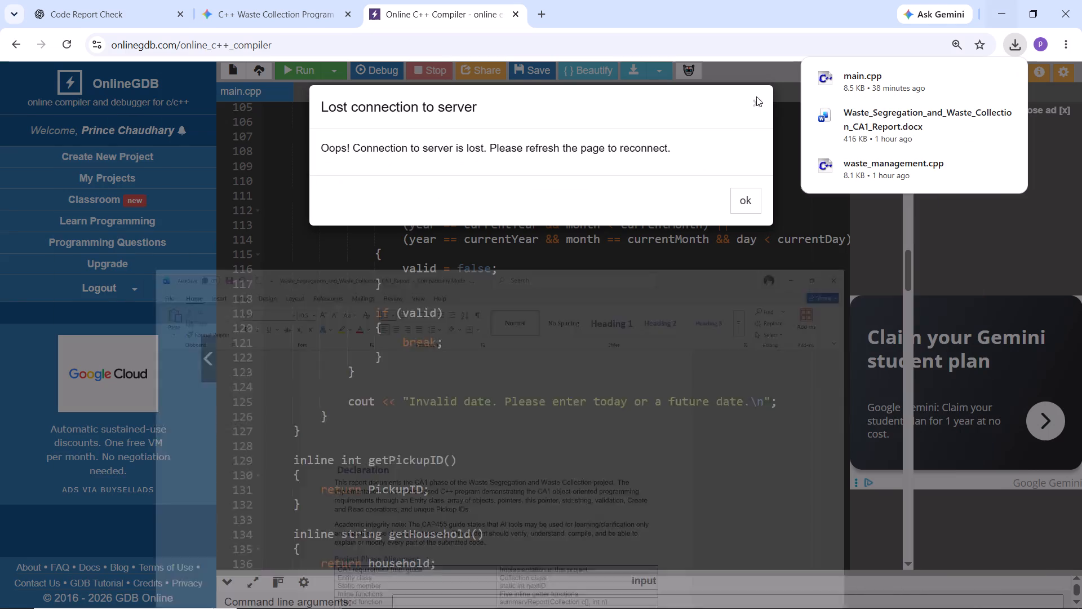
pyautogui.click(755, 196)
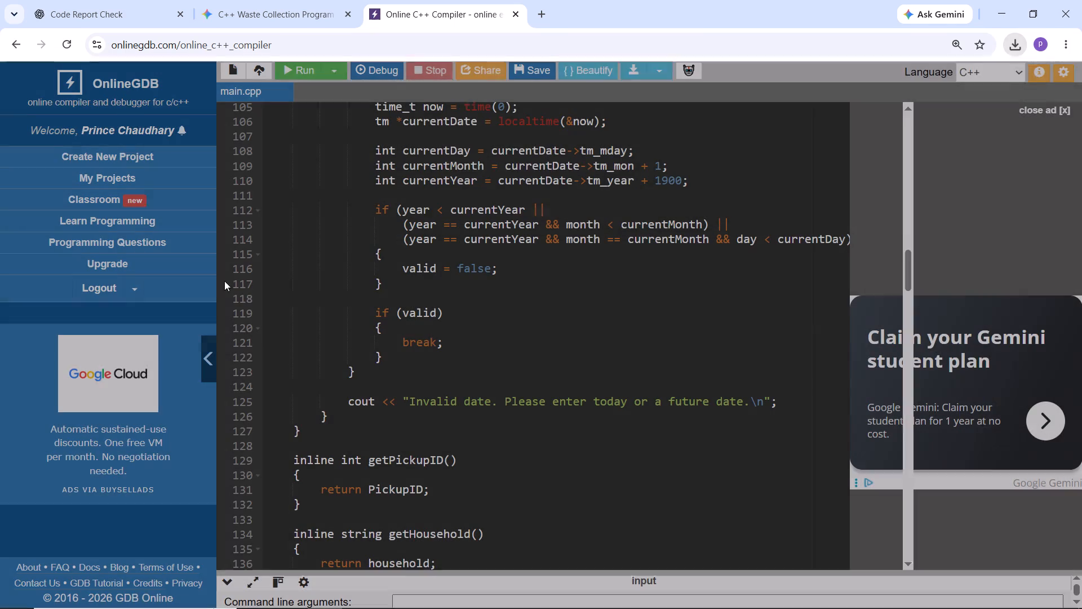
pyautogui.click(281, 600)
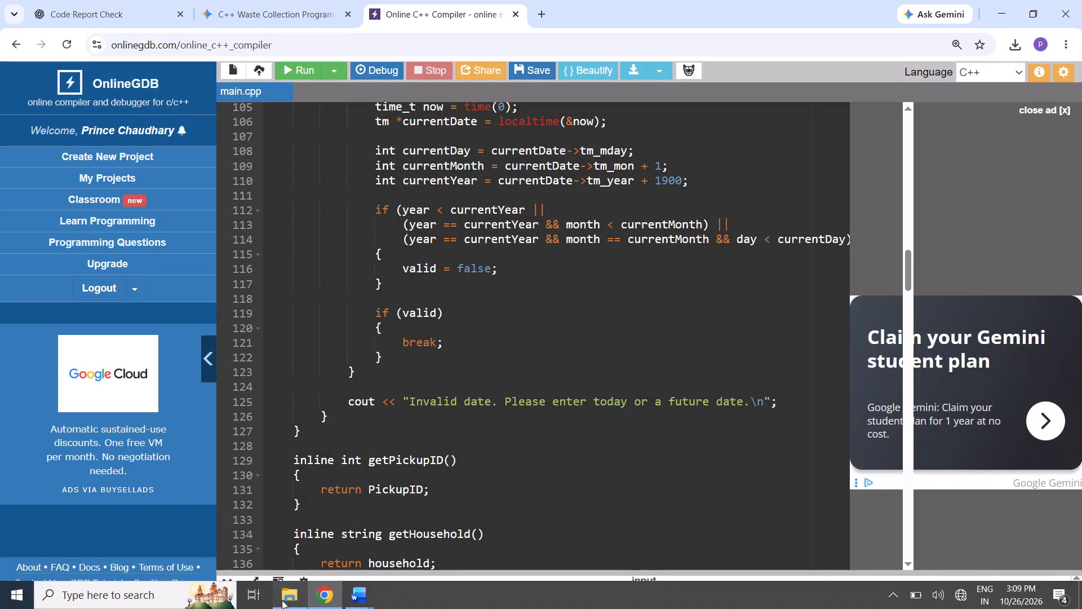
pyautogui.click(76, 227)
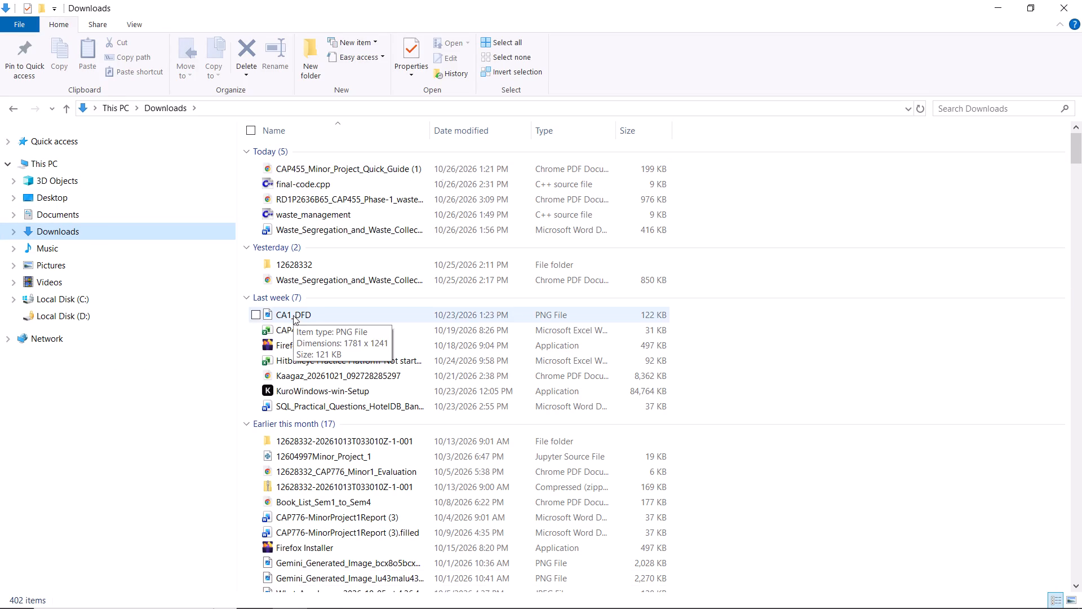
pyautogui.click(327, 193)
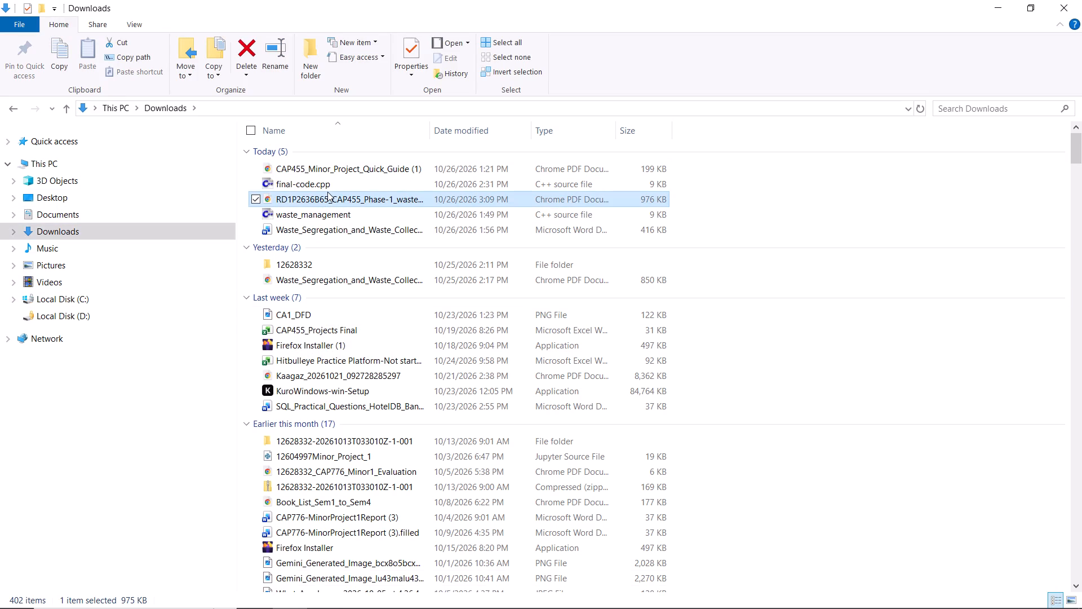
pyautogui.doubleClick(340, 196)
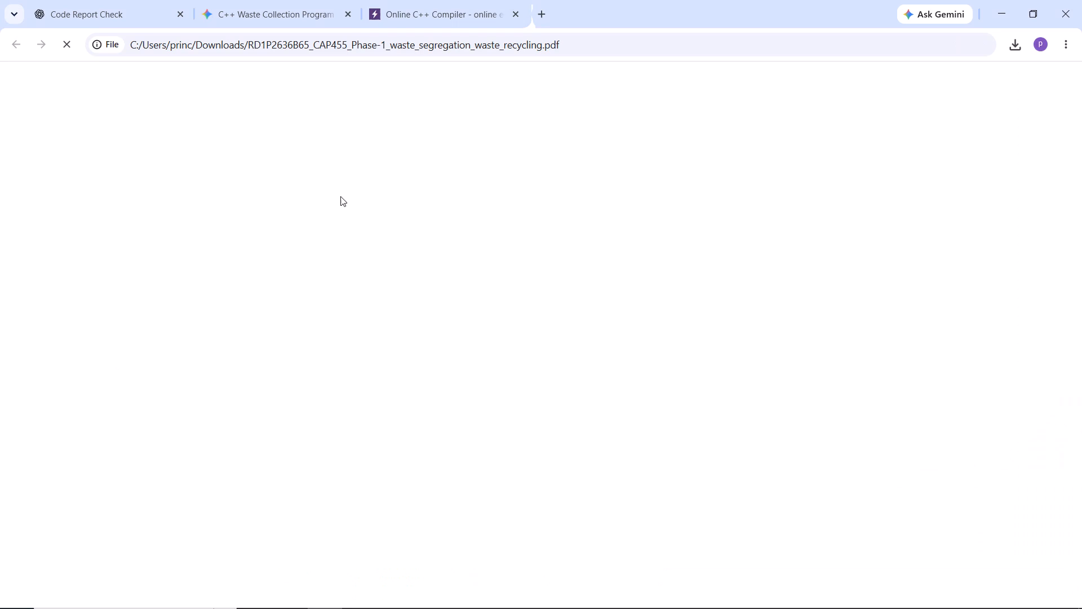
# Review the saved PDF report from the cover page through the requirements, diagrams and module tables to the Conclusion.
pyautogui.scroll(-2, 449, 295)
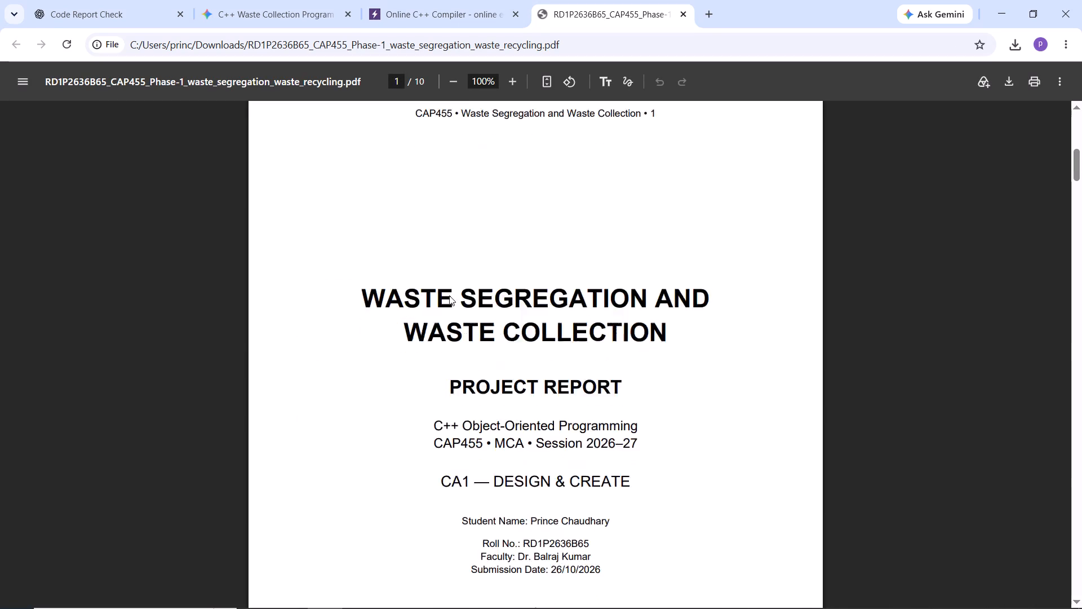
pyautogui.scroll(-4, 449, 295)
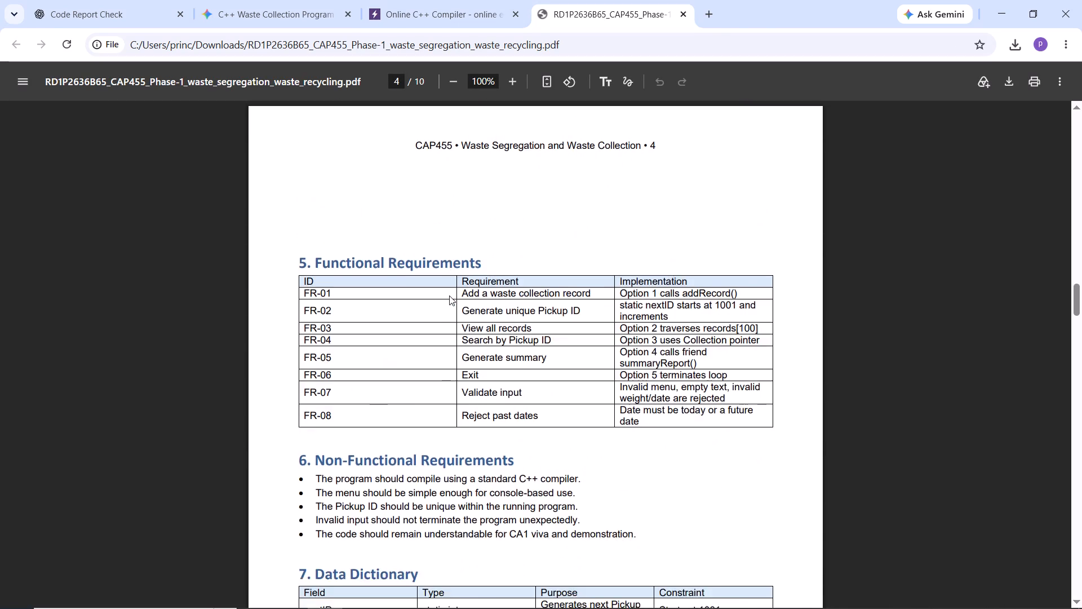
pyautogui.scroll(-3, 449, 295)
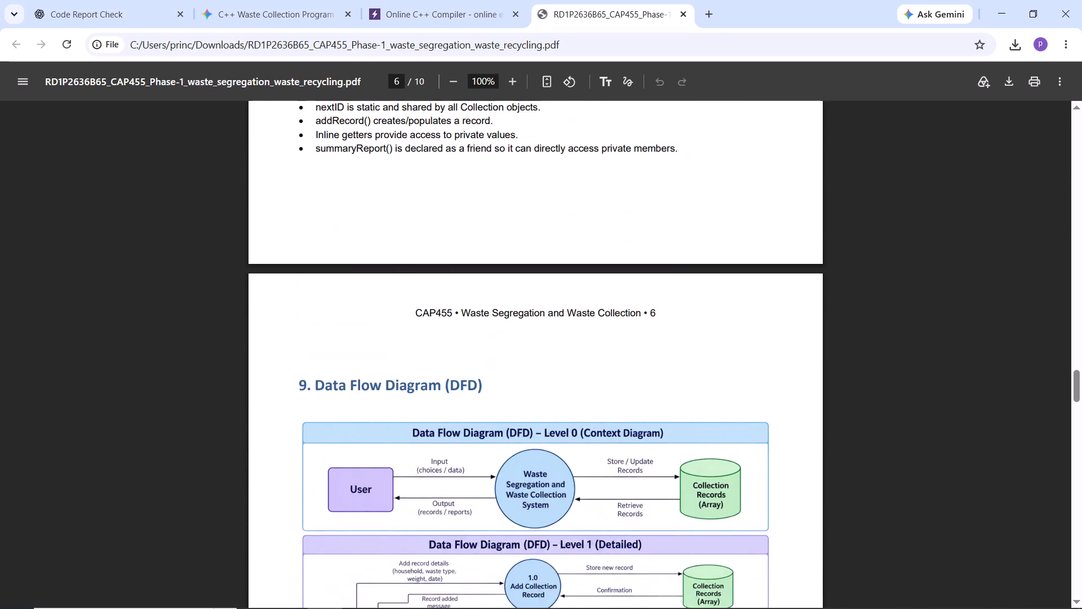
pyautogui.scroll(-4, 446, 298)
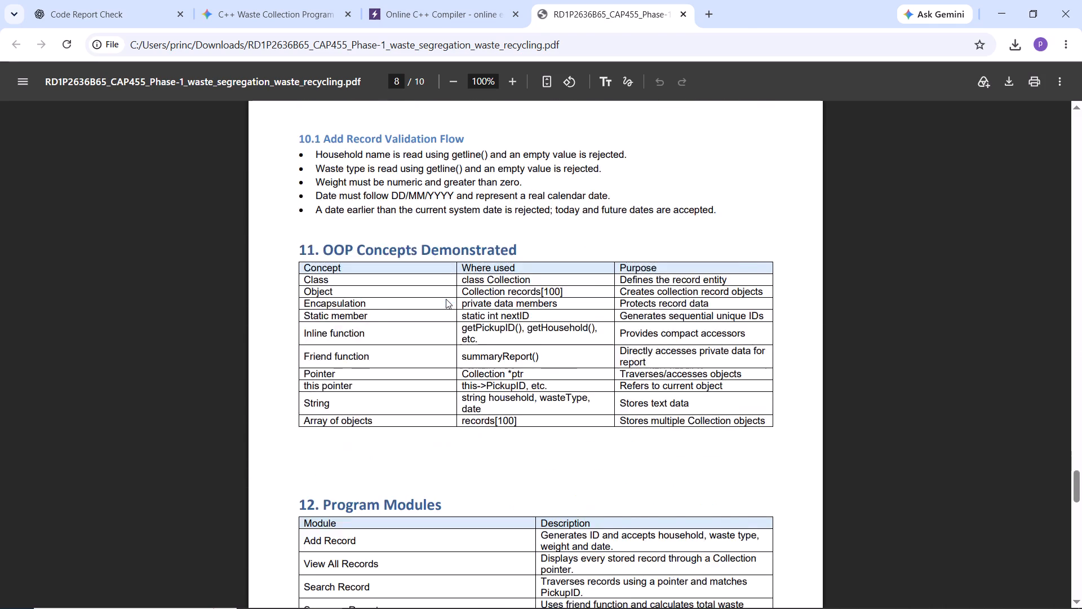
pyautogui.scroll(-7, 446, 299)
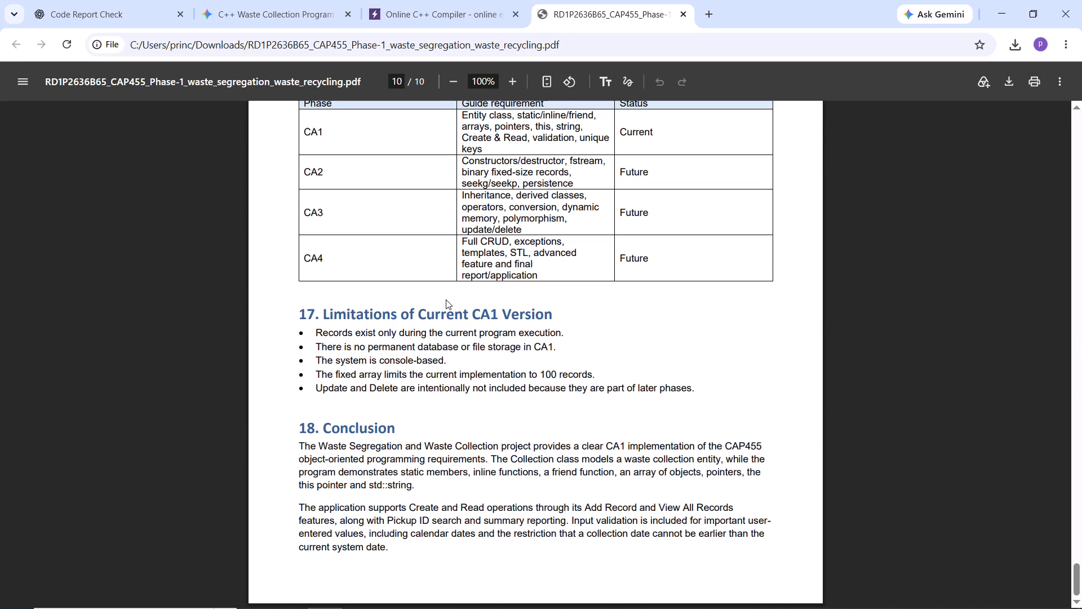
pyautogui.scroll(3, 446, 299)
pyautogui.scroll(-1, 446, 299)
pyautogui.scroll(11, 446, 299)
pyautogui.scroll(-1, 445, 299)
pyautogui.scroll(6, 445, 299)
pyautogui.scroll(-1, 445, 299)
pyautogui.scroll(6, 445, 299)
pyautogui.scroll(-16, 445, 299)
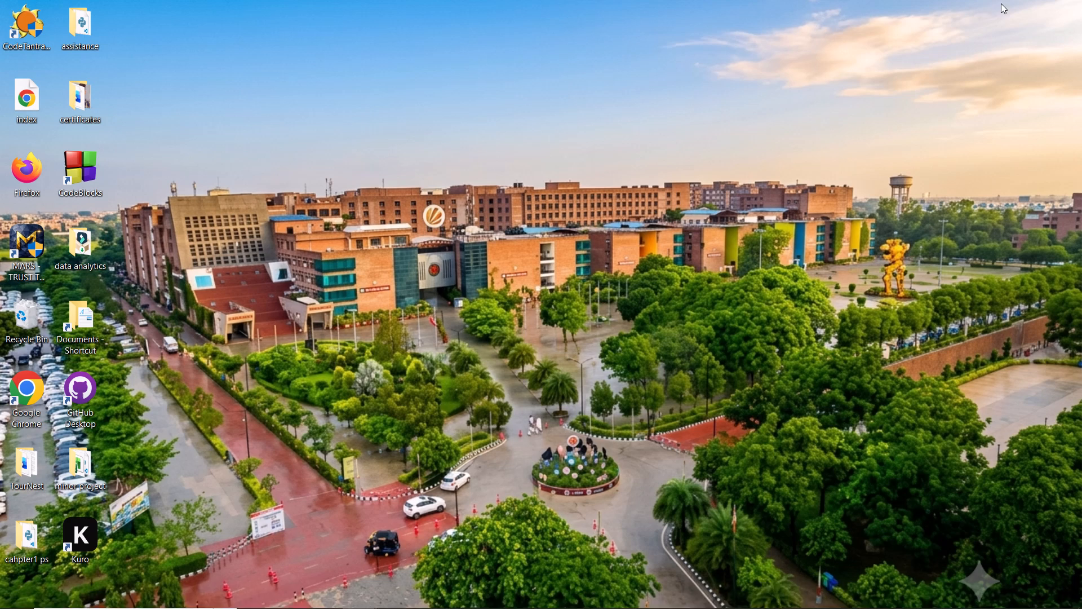
pyautogui.rightClick(735, 239)
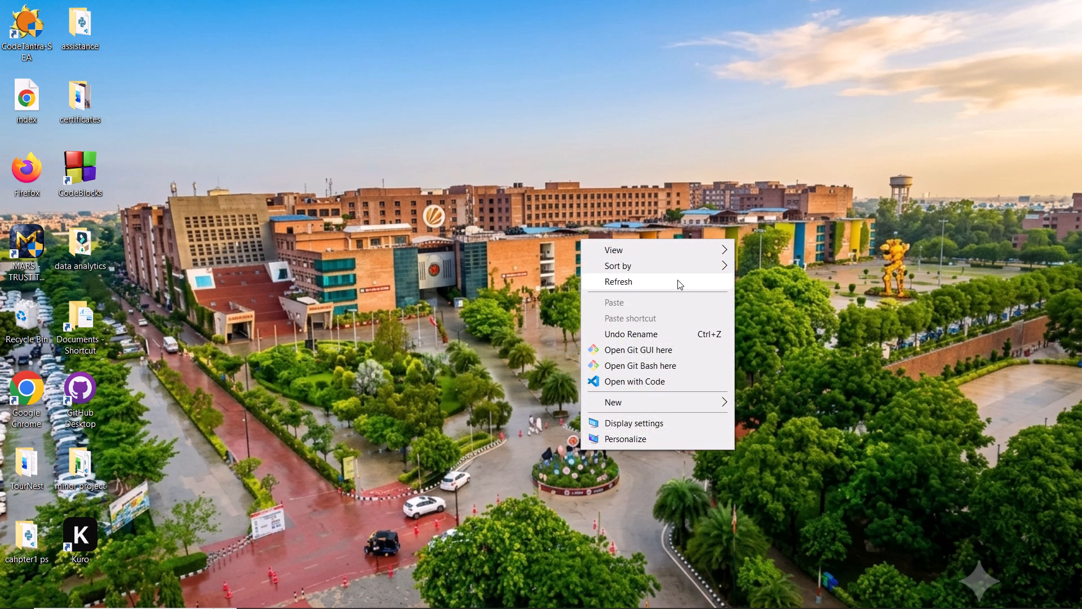
pyautogui.click(677, 280)
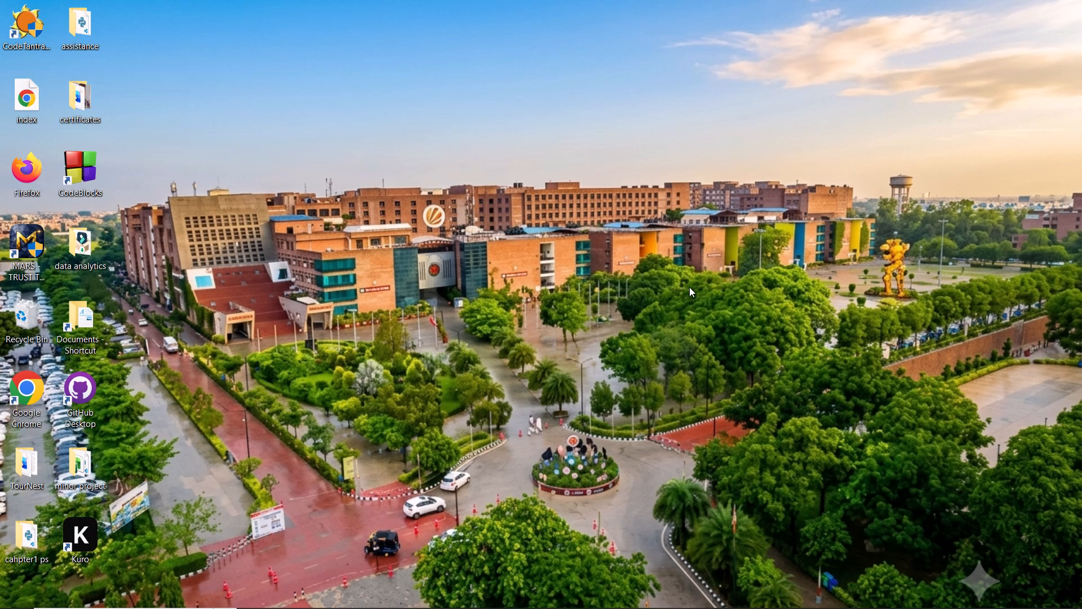